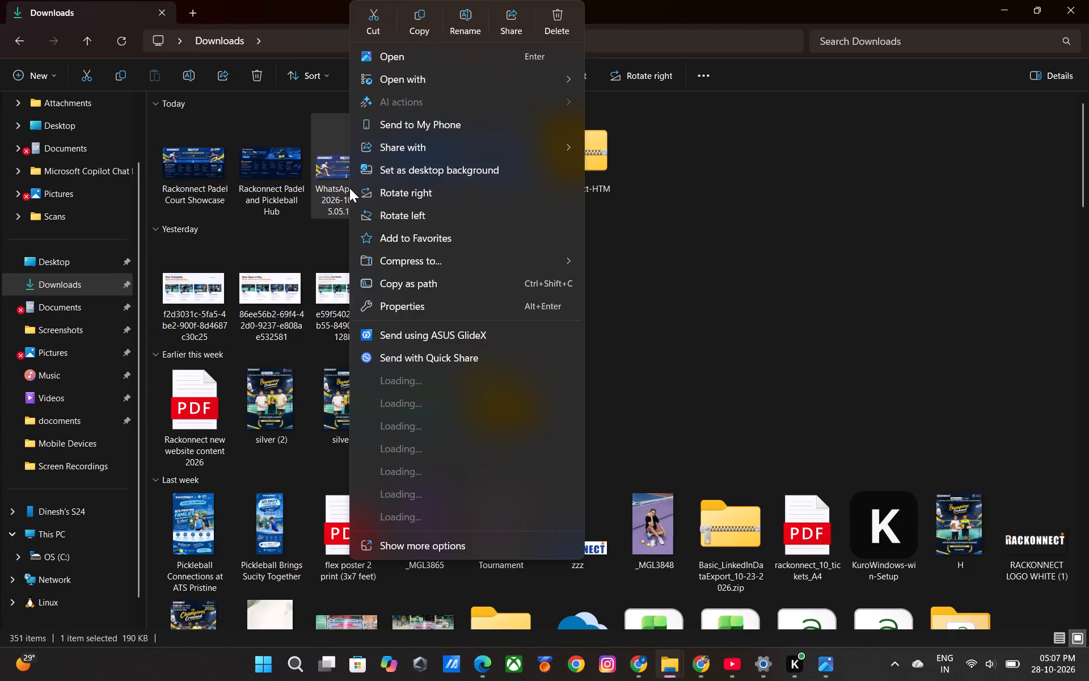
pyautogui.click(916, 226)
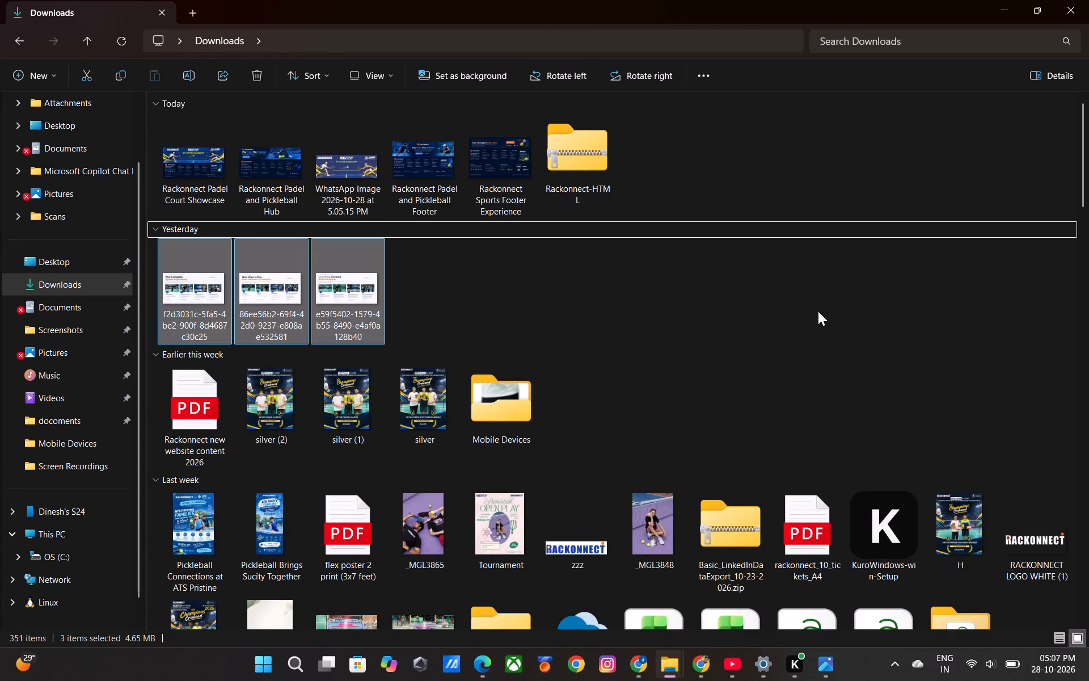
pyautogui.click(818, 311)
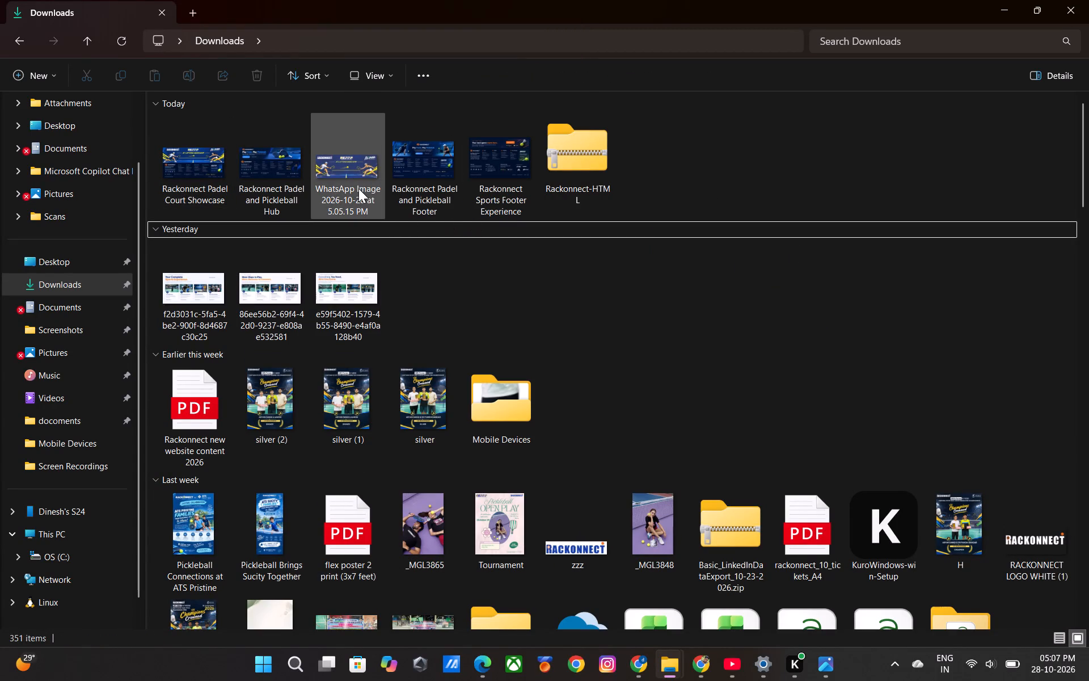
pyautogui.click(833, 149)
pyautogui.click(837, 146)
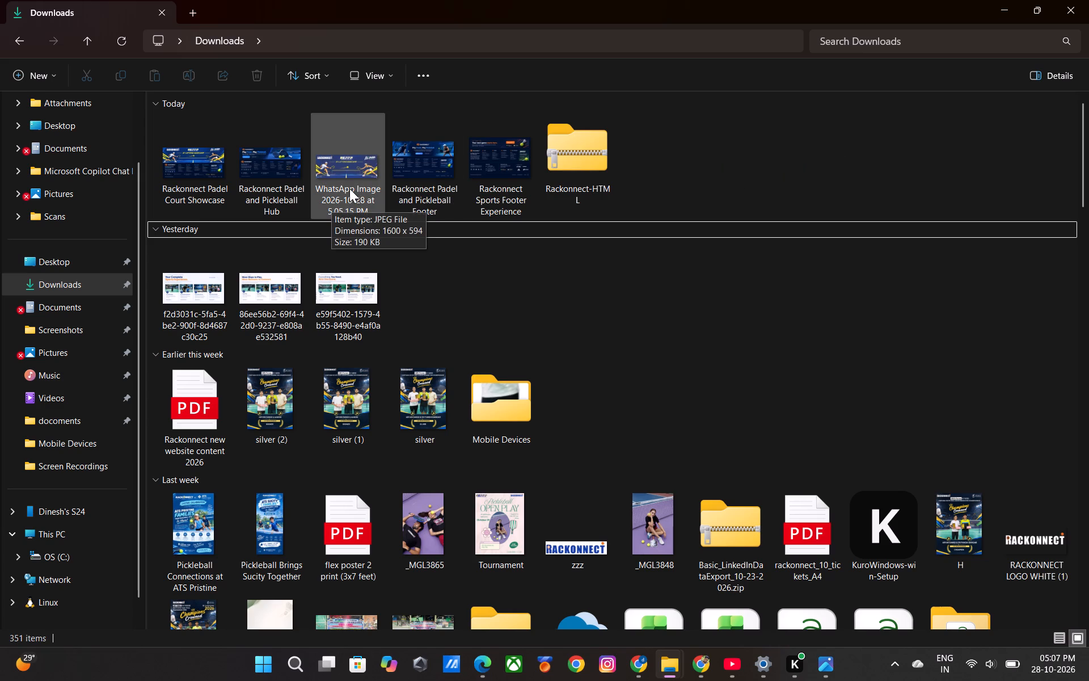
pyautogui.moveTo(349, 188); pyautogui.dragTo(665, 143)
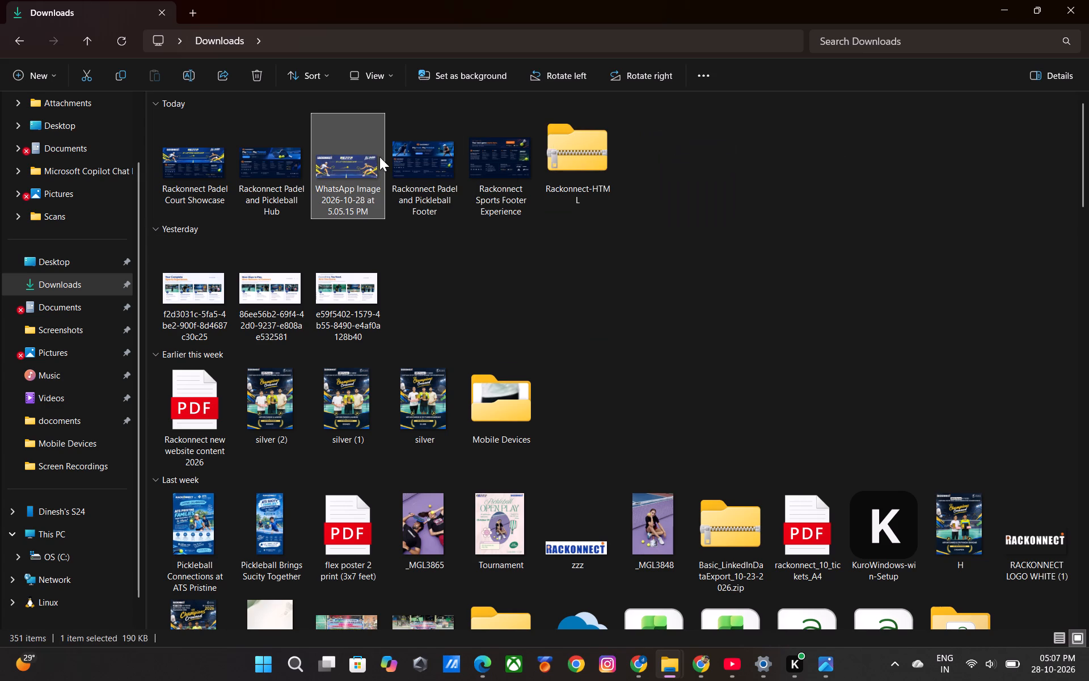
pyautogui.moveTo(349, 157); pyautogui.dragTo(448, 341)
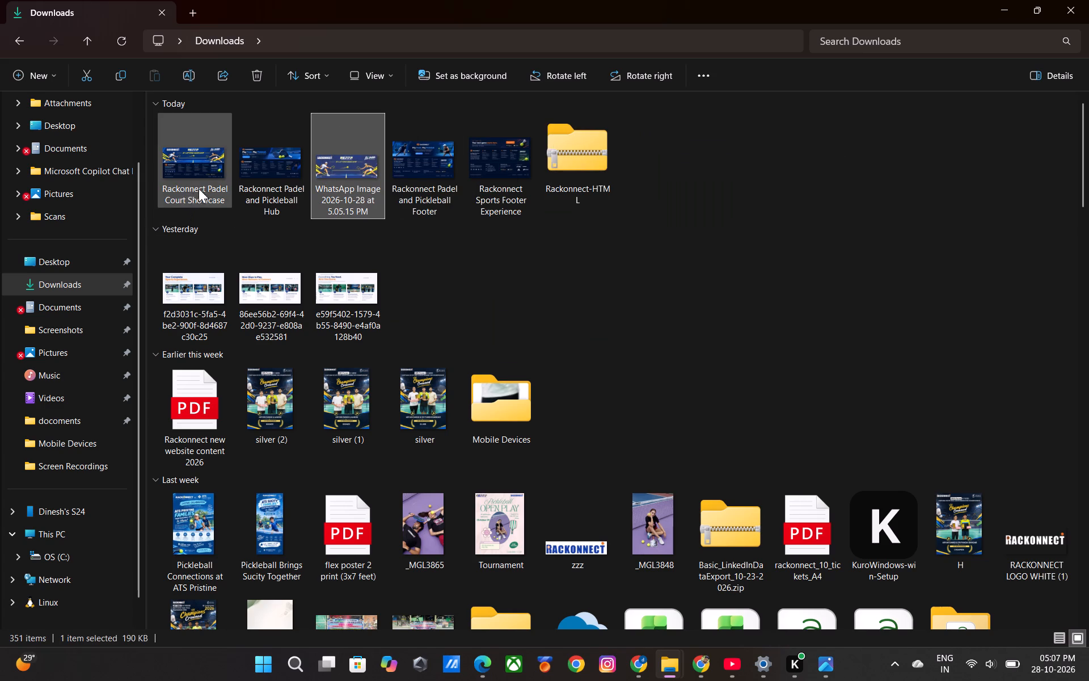
# Open the "Rackonnect Sports Footer Experience" image from Downloads in Photos, flip to the adjacent image and back, and maximize the viewer.
pyautogui.click(488, 181)
pyautogui.click(493, 176)
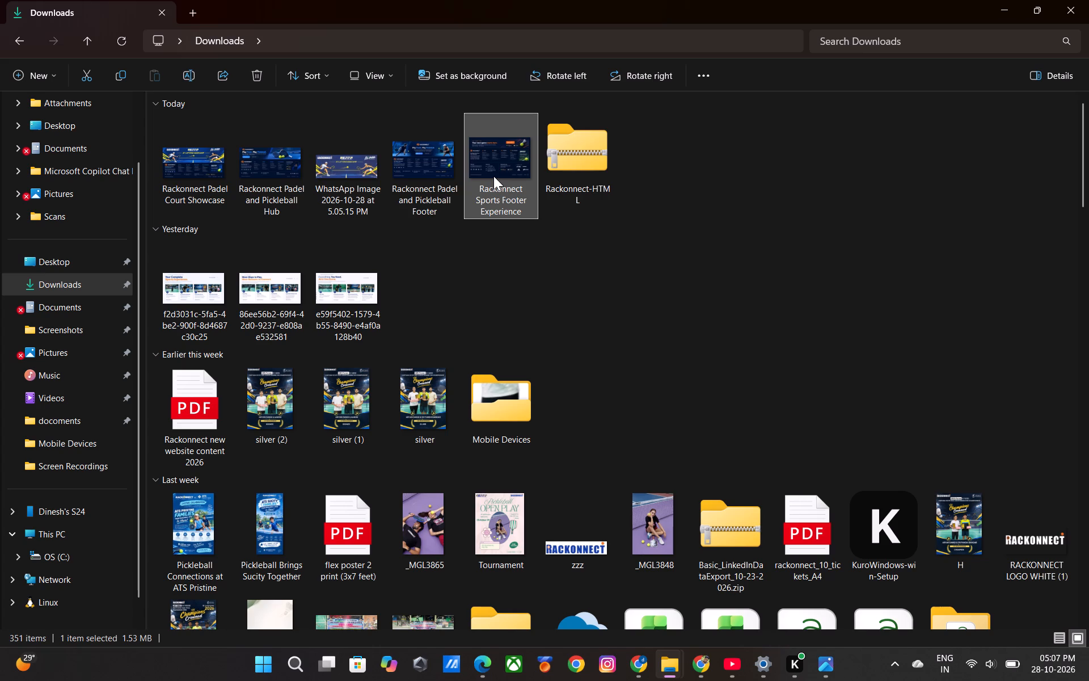
pyautogui.doubleClick(493, 176)
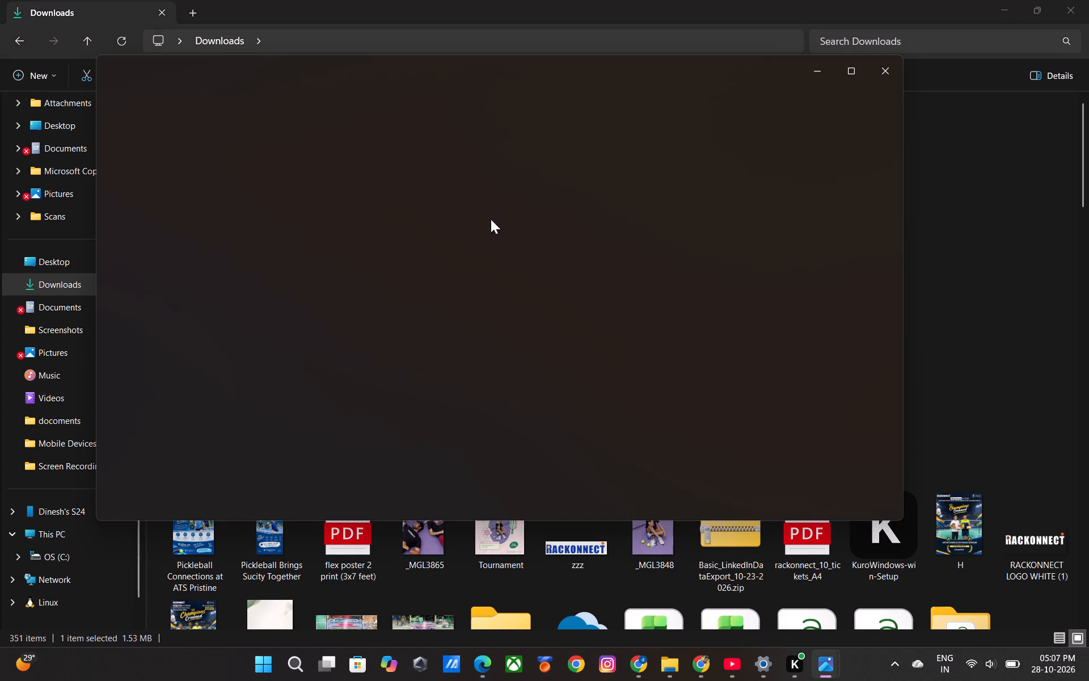
pyautogui.press('Left')
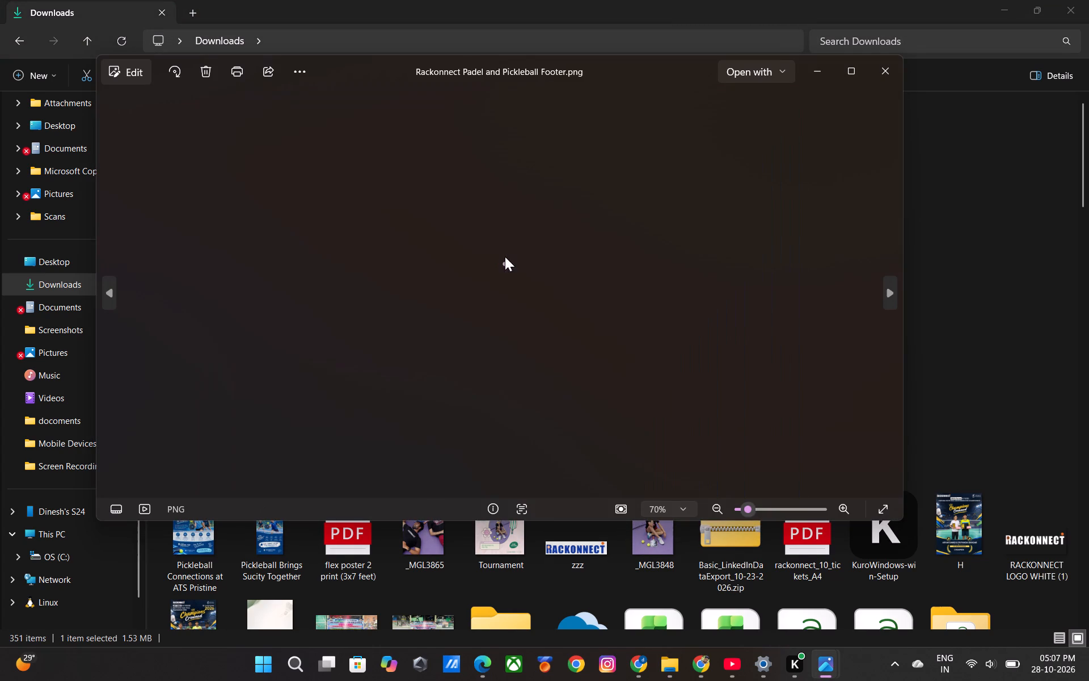
pyautogui.press('Right')
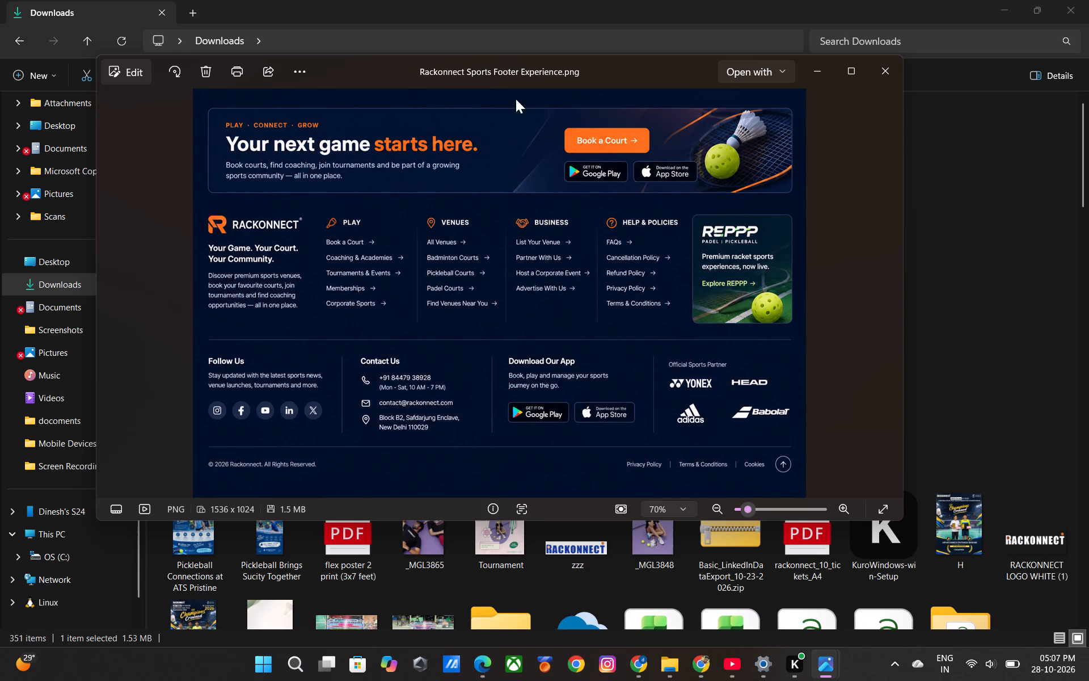
pyautogui.click(851, 79)
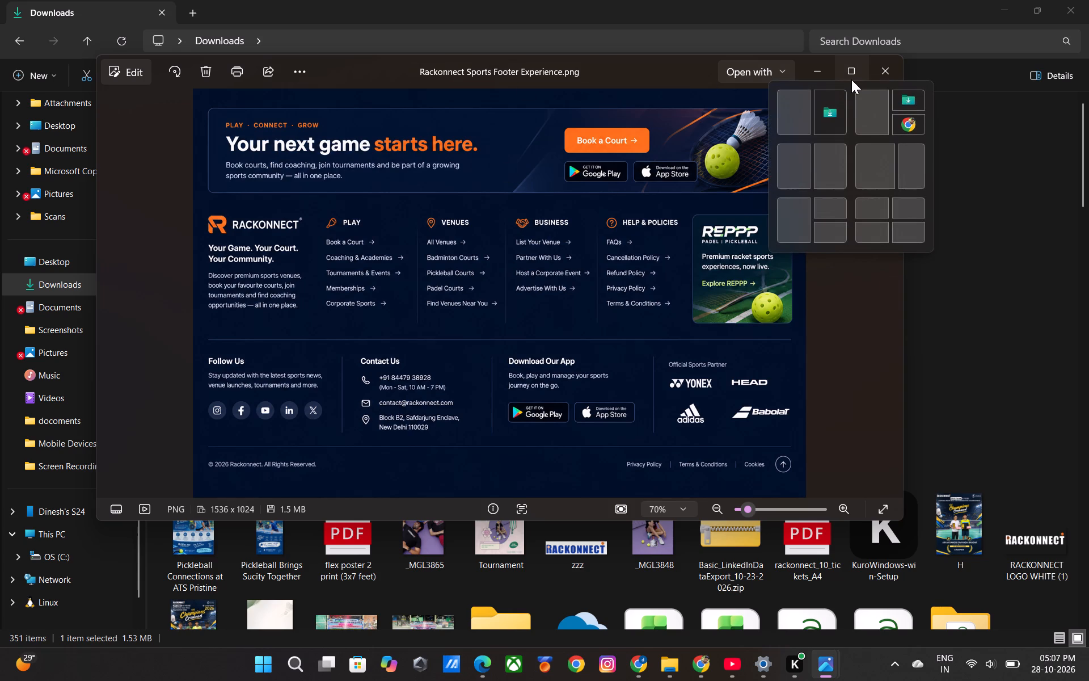
pyautogui.click(851, 79)
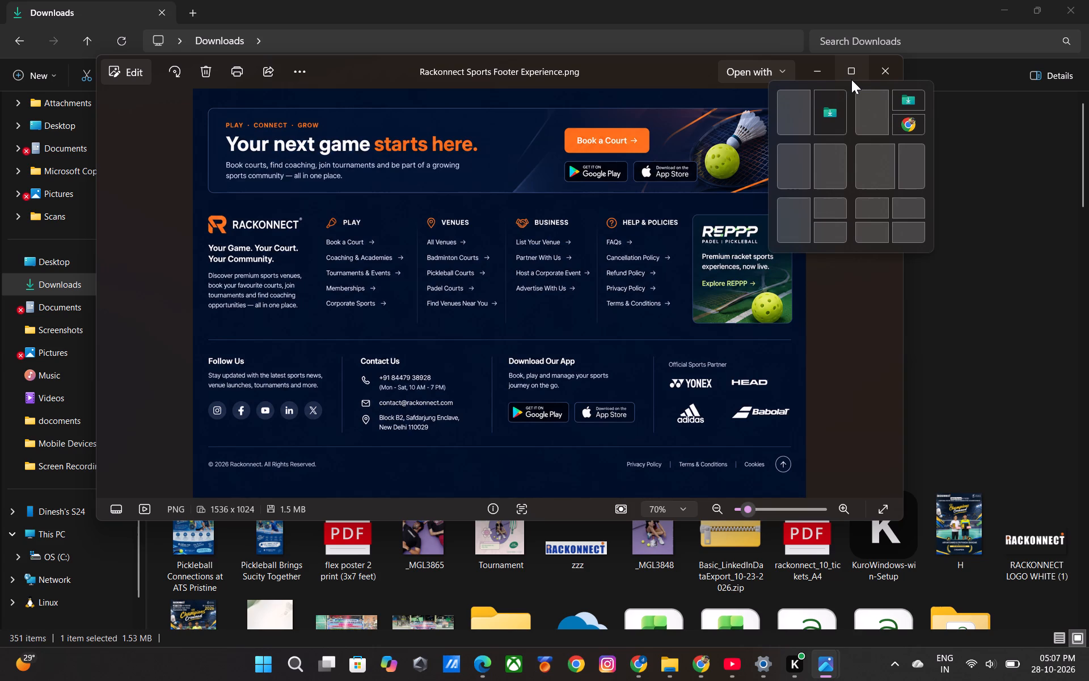
# Maximize the image viewer and review the footer designs back to "Rackonnect Padel Court Showcase", dismissing the notification that covers the image.
pyautogui.click(851, 73)
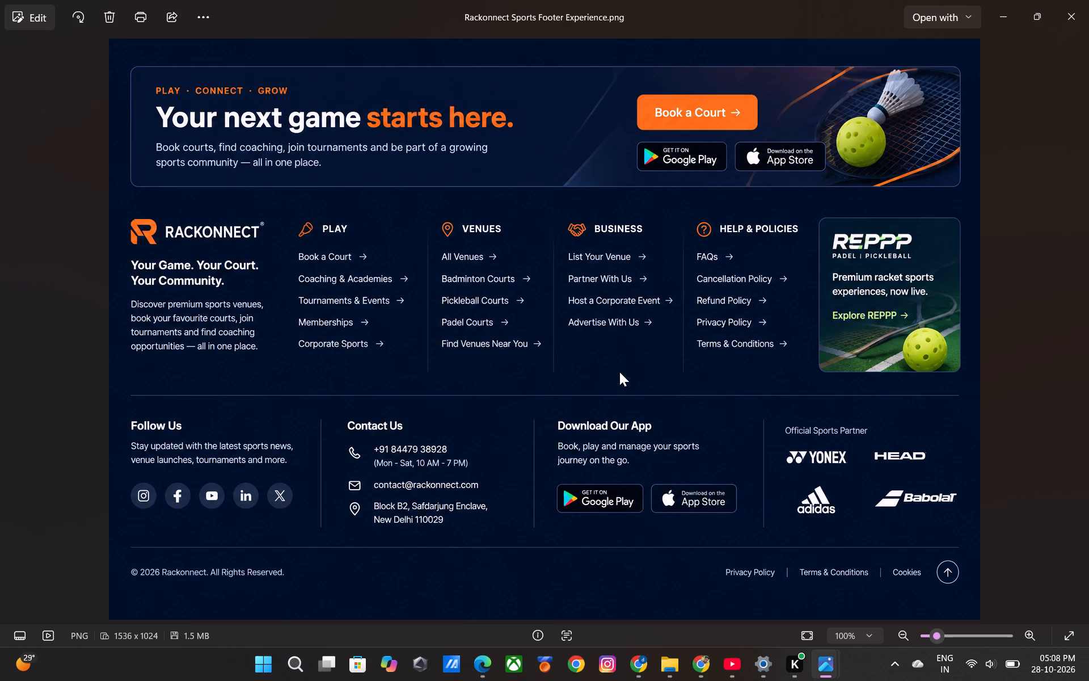
pyautogui.press('Left')
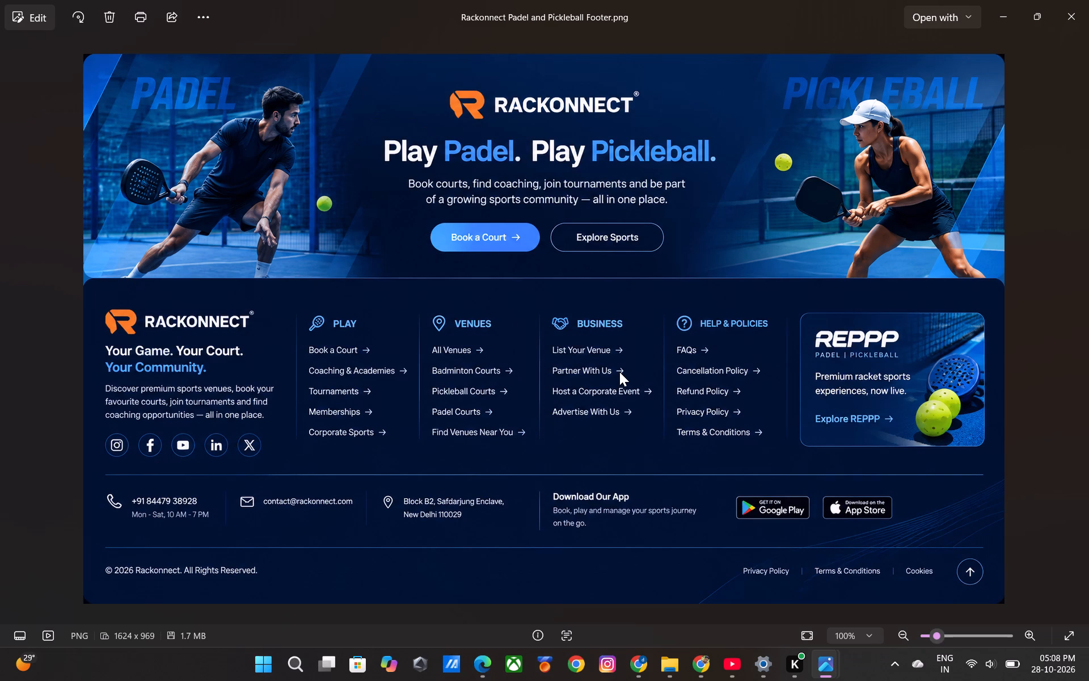
pyautogui.press('Left')
pyautogui.press('Left')
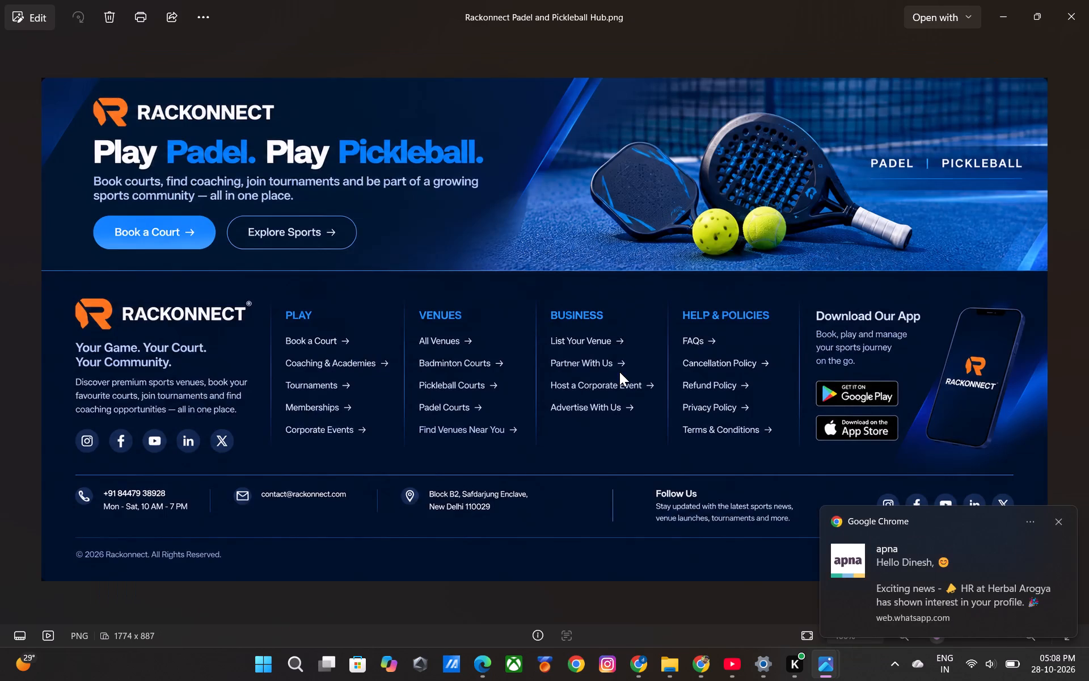
pyautogui.press('Left')
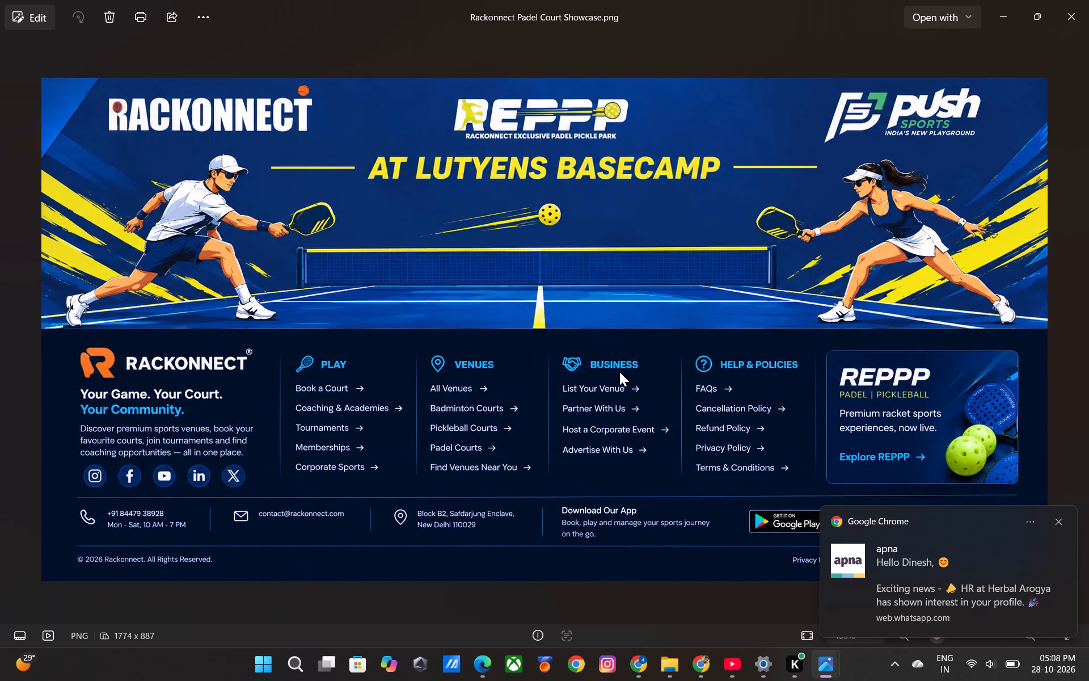
pyautogui.click(1063, 526)
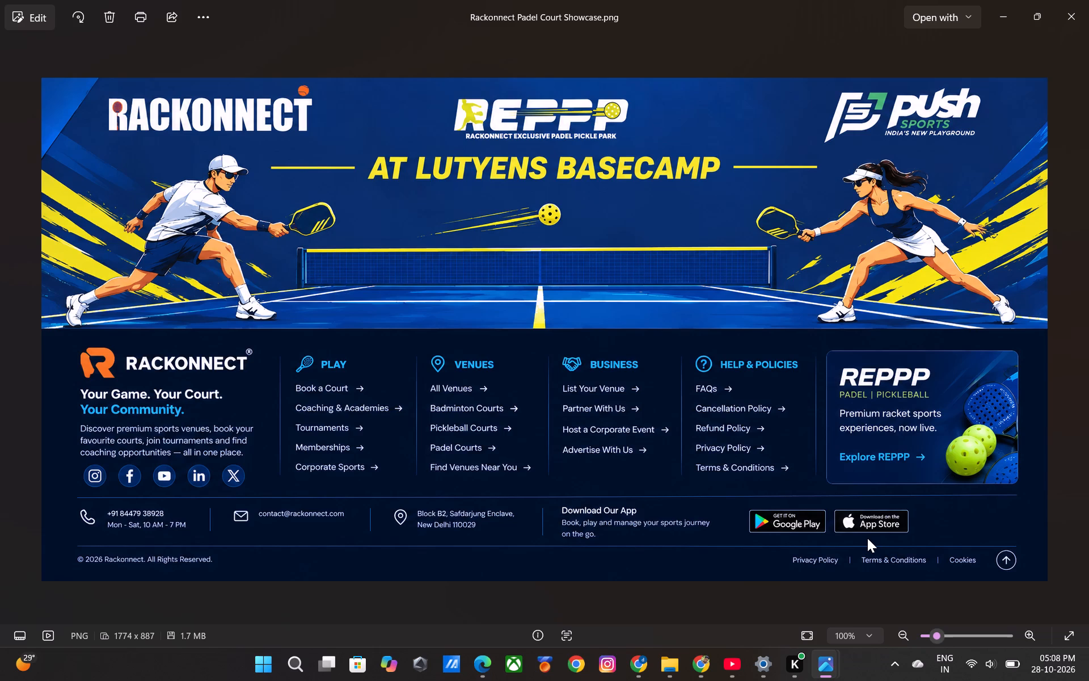
# Compare the footer designs between "Rackonnect Padel Court Showcase" and "Rackonnect Sports Footer Experience", ending on "Rackonnect Padel and Pickleball Footer".
pyautogui.press('Right')
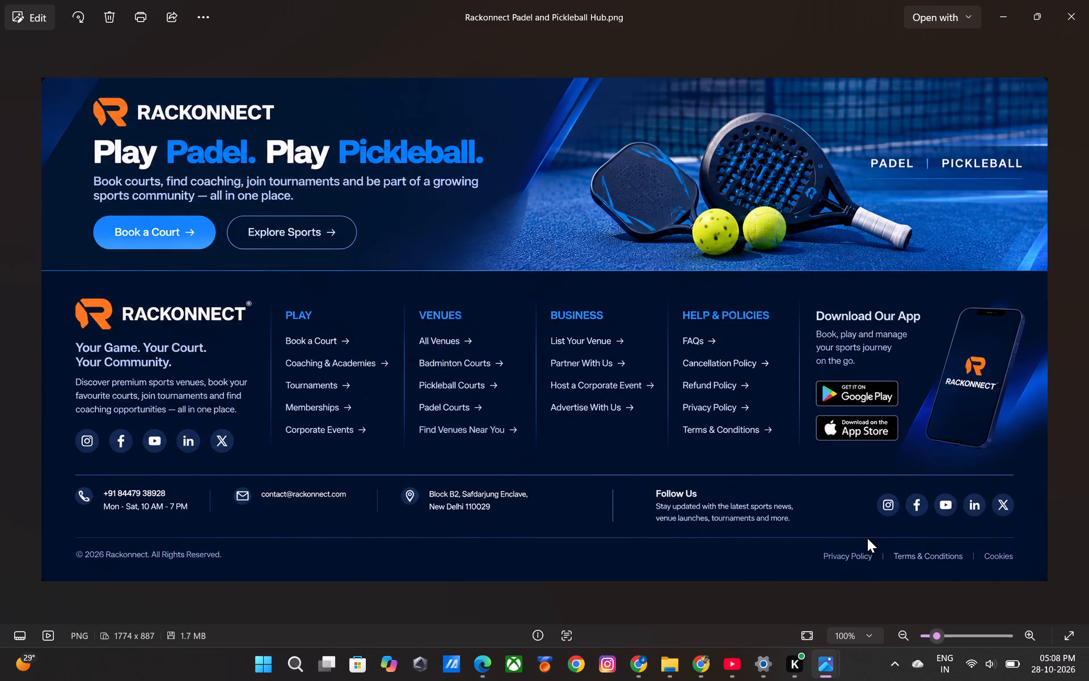
pyautogui.press('Right')
pyautogui.press('Right')
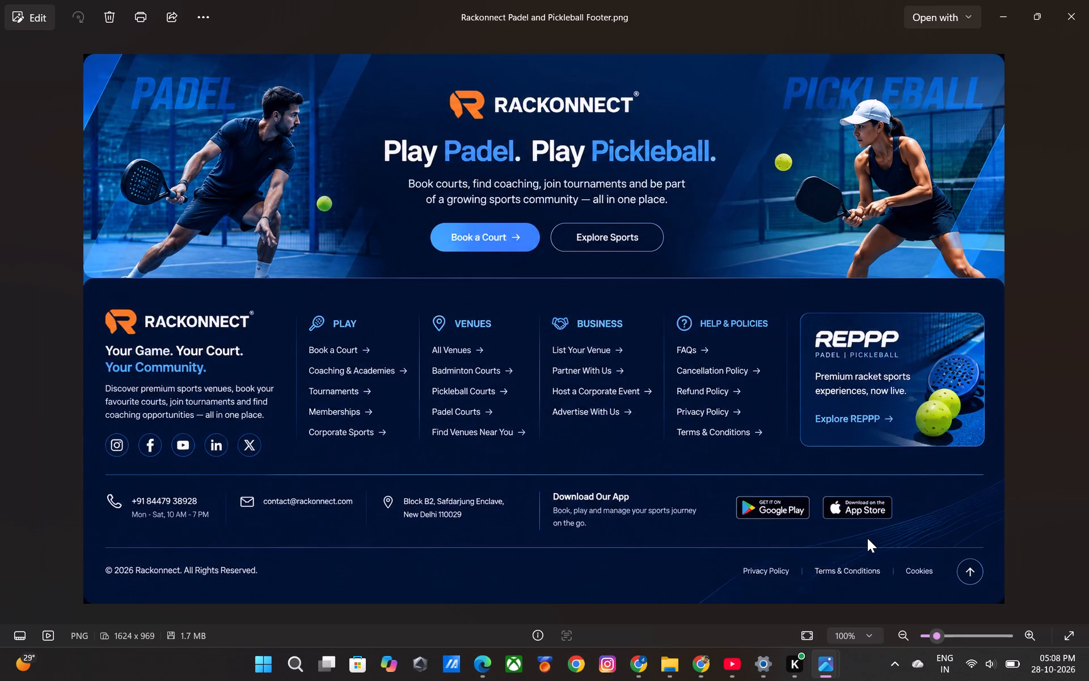
pyautogui.press('Right')
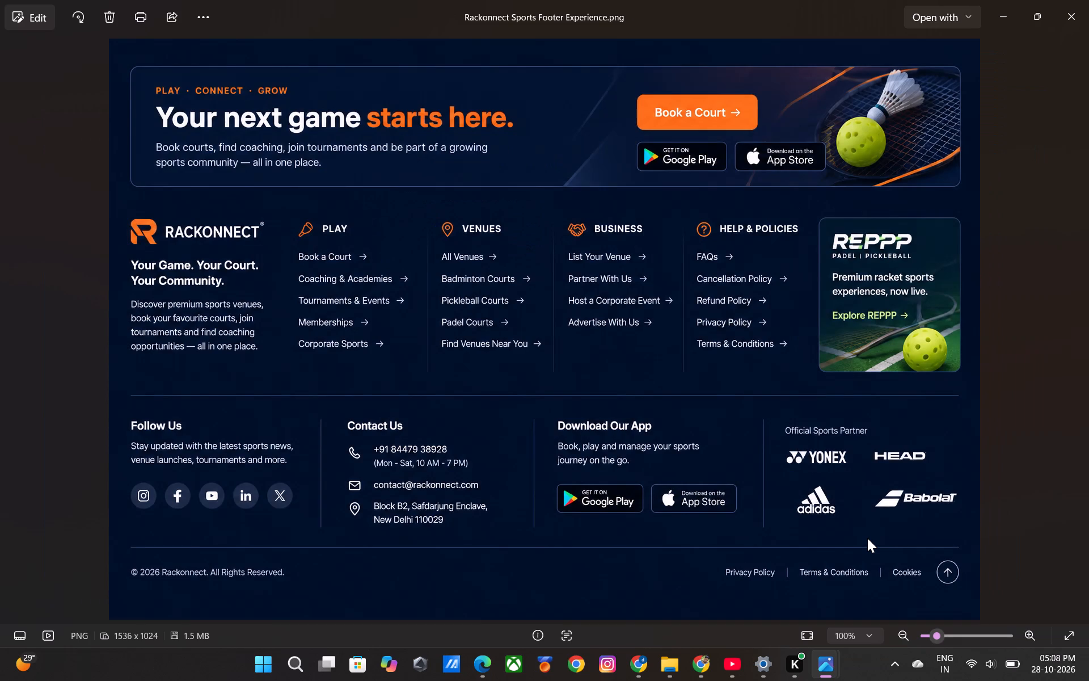
pyautogui.press('Right')
pyautogui.press('Left')
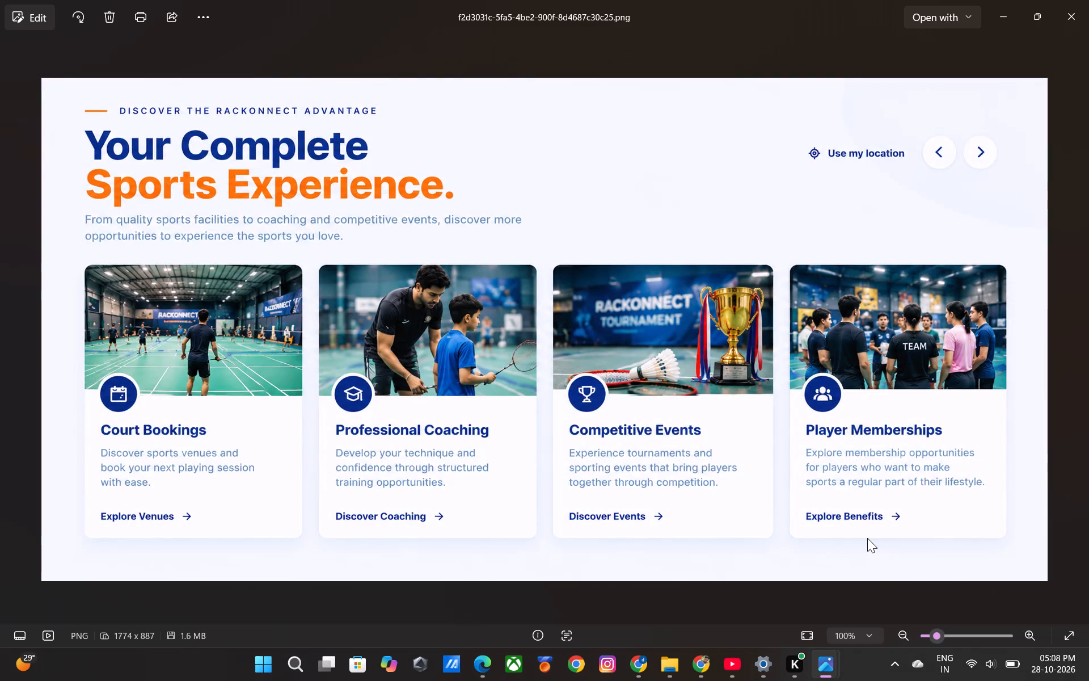
pyautogui.press('Left')
pyautogui.press('Left')
pyautogui.press('Left')
pyautogui.press('Left')
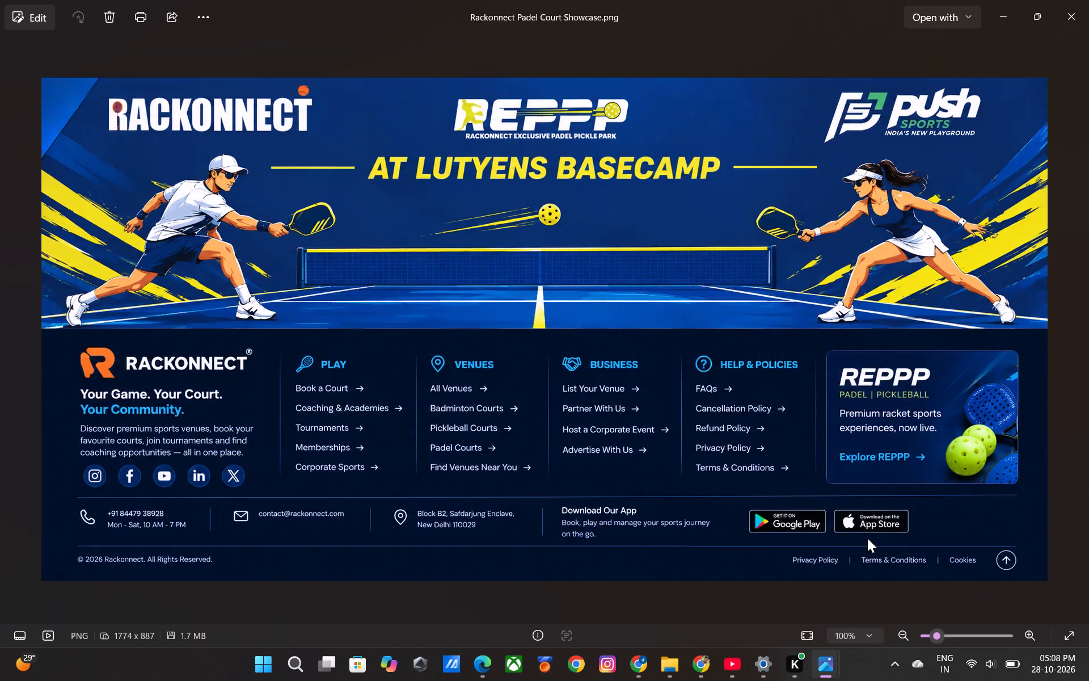
pyautogui.press('Left')
pyautogui.press('Right')
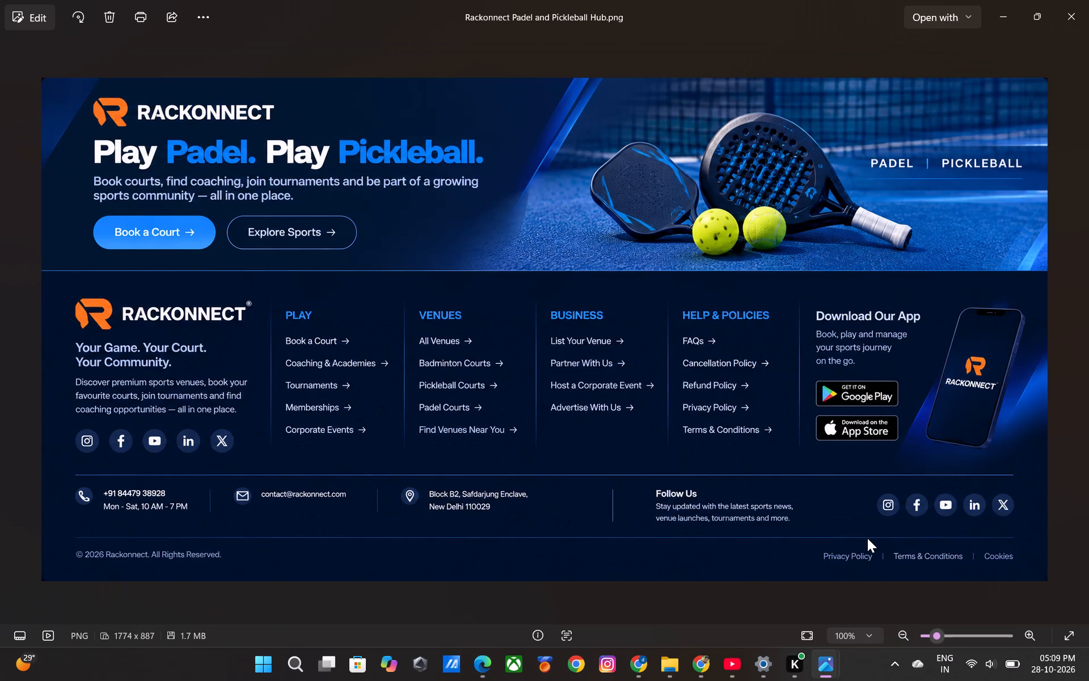
pyautogui.press('Right')
pyautogui.press('Right')
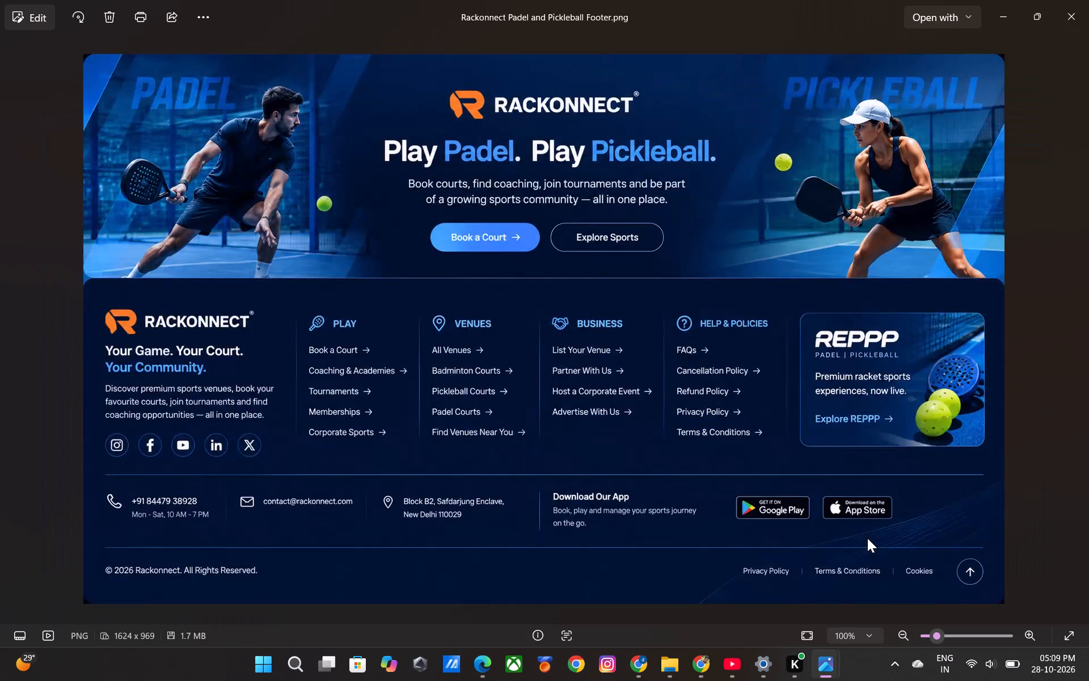
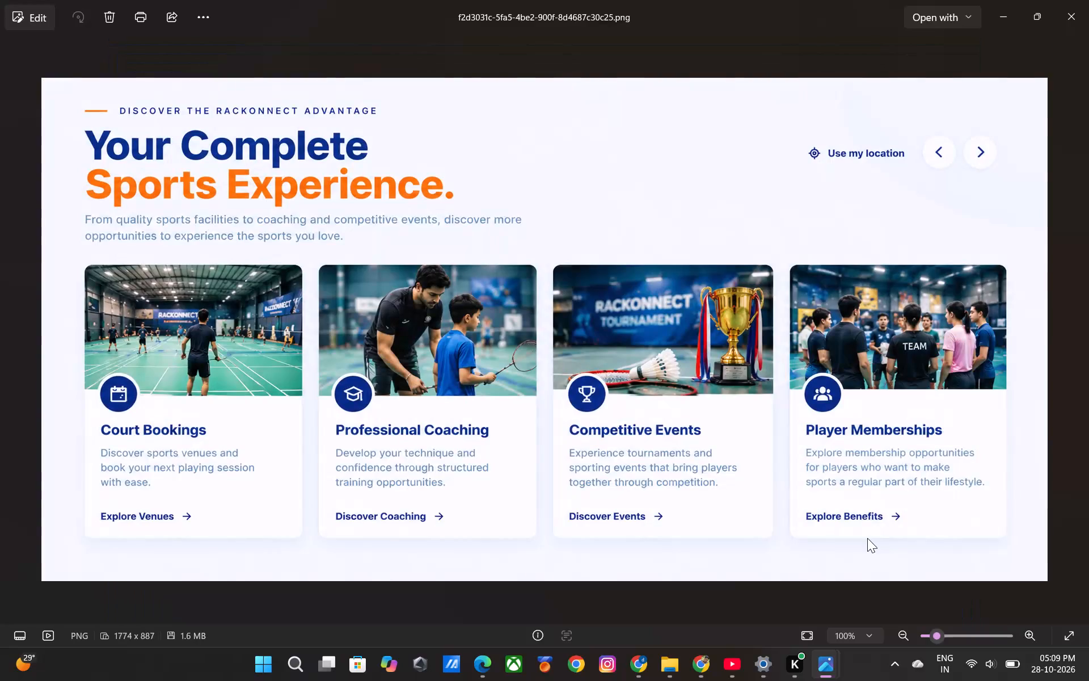
# Browse back through the Sports Footer Experience and Padel and Pickleball Footer designs to the REPPP Lutyens Basecamp banner, and minimize the viewer.
pyautogui.press('Left')
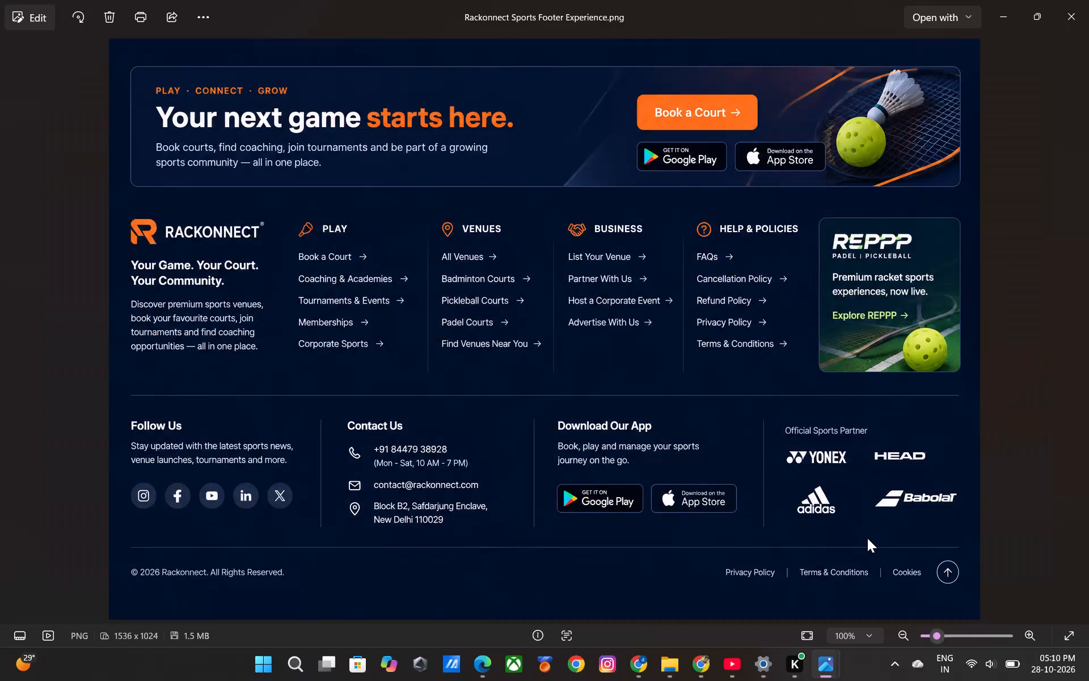
pyautogui.press('Left')
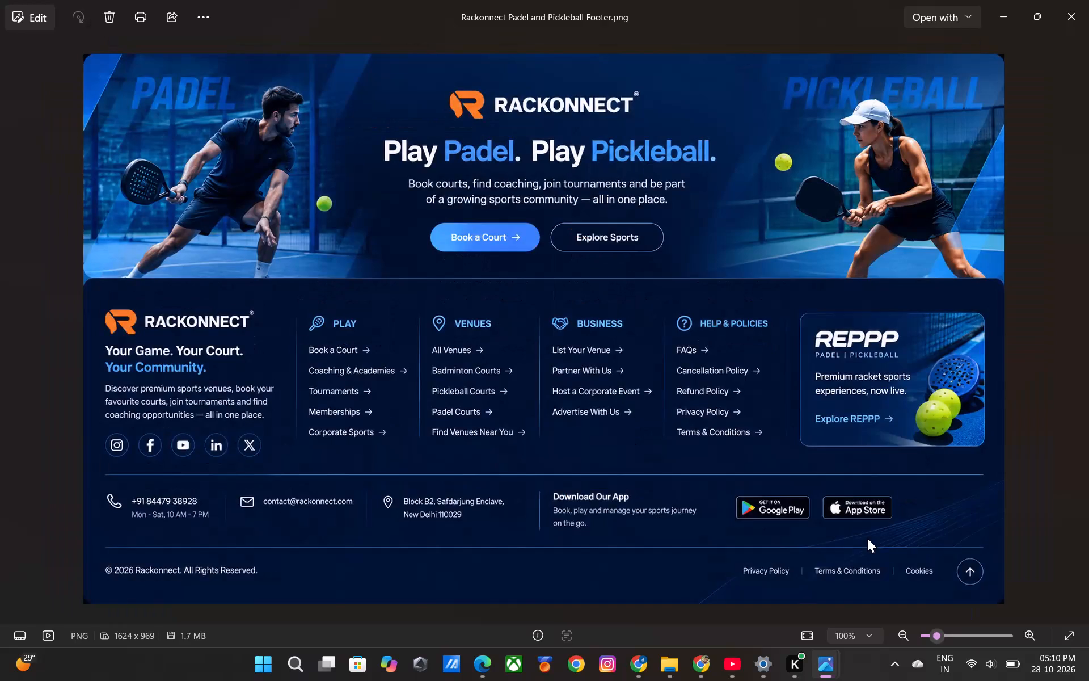
pyautogui.press('Left')
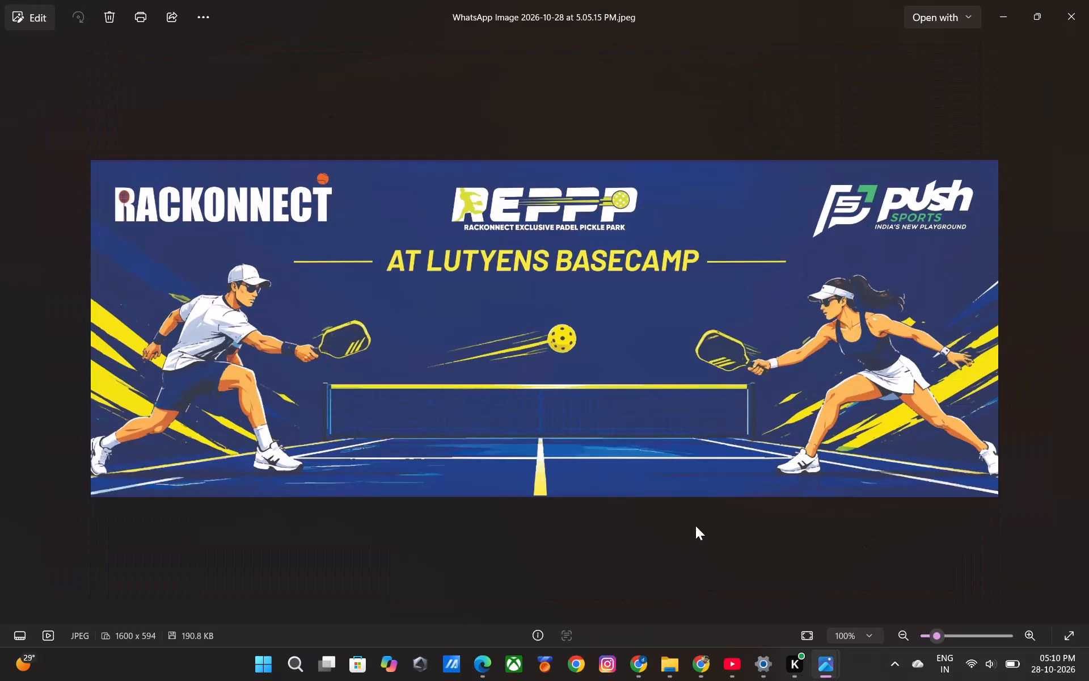
pyautogui.click(995, 20)
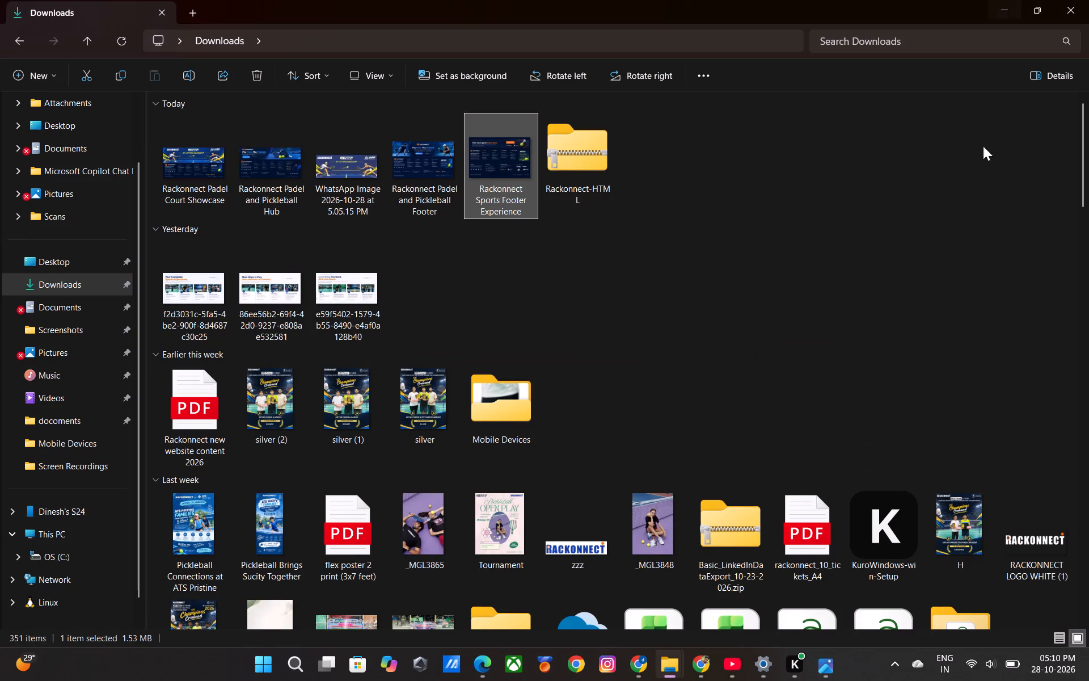
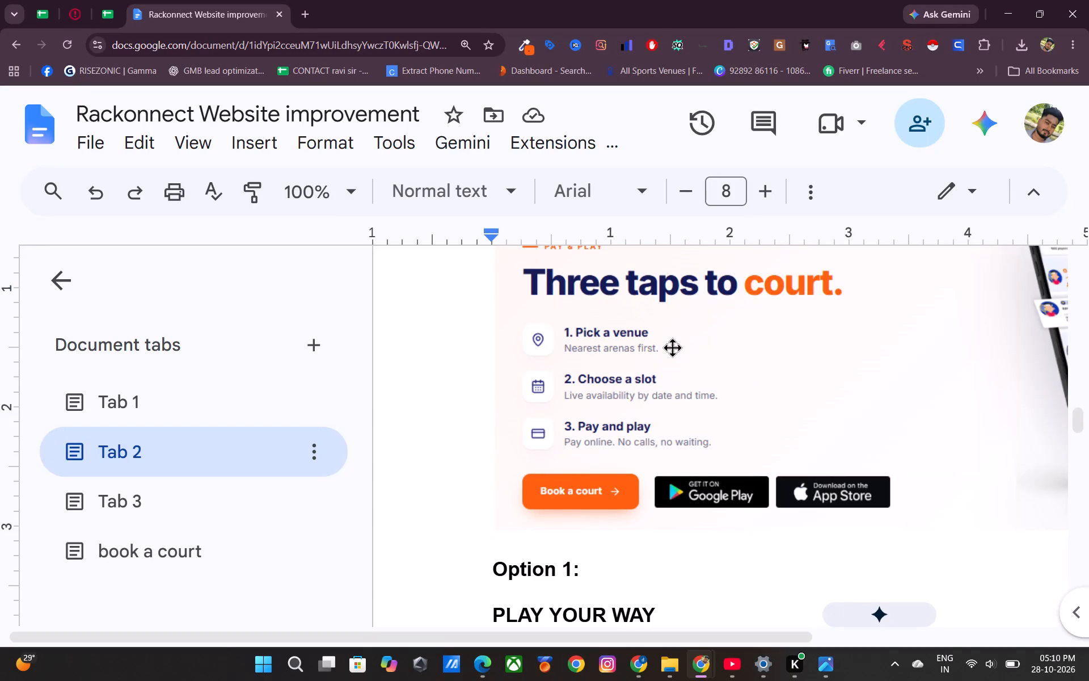
# In Tab 2 of the Rackonnect Website improvement document, place the cursor on the blank line below Option 3's "Button: Explore Venues".
pyautogui.keyDown('ctrl'); pyautogui.scroll(-6, 670, 349); pyautogui.keyUp('ctrl')
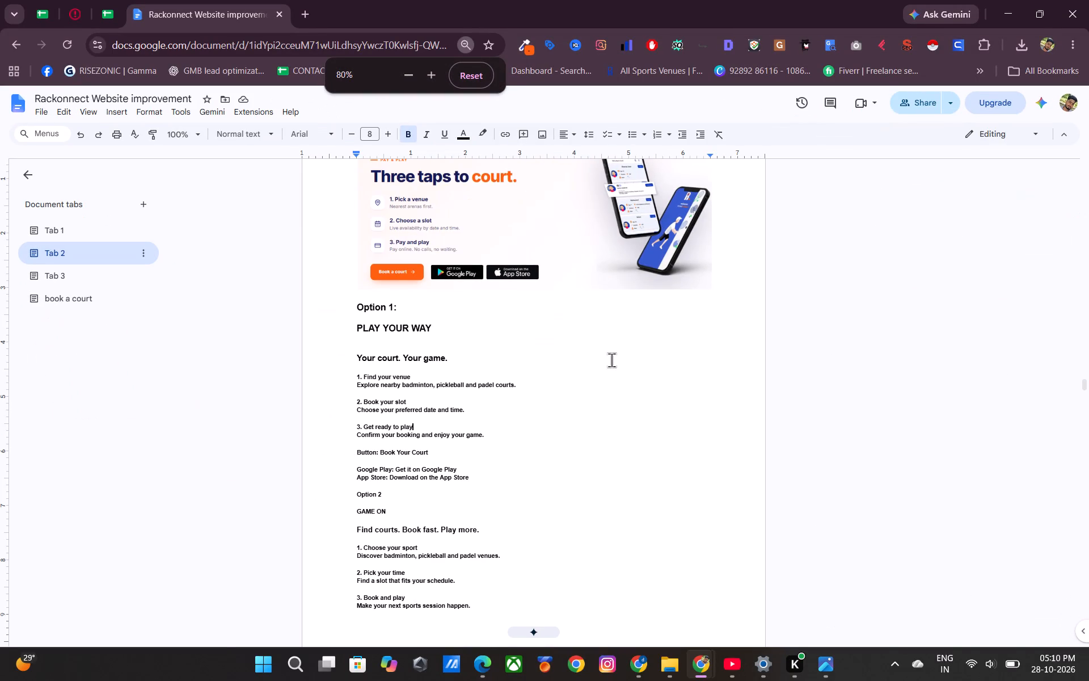
pyautogui.scroll(1, 847, 368)
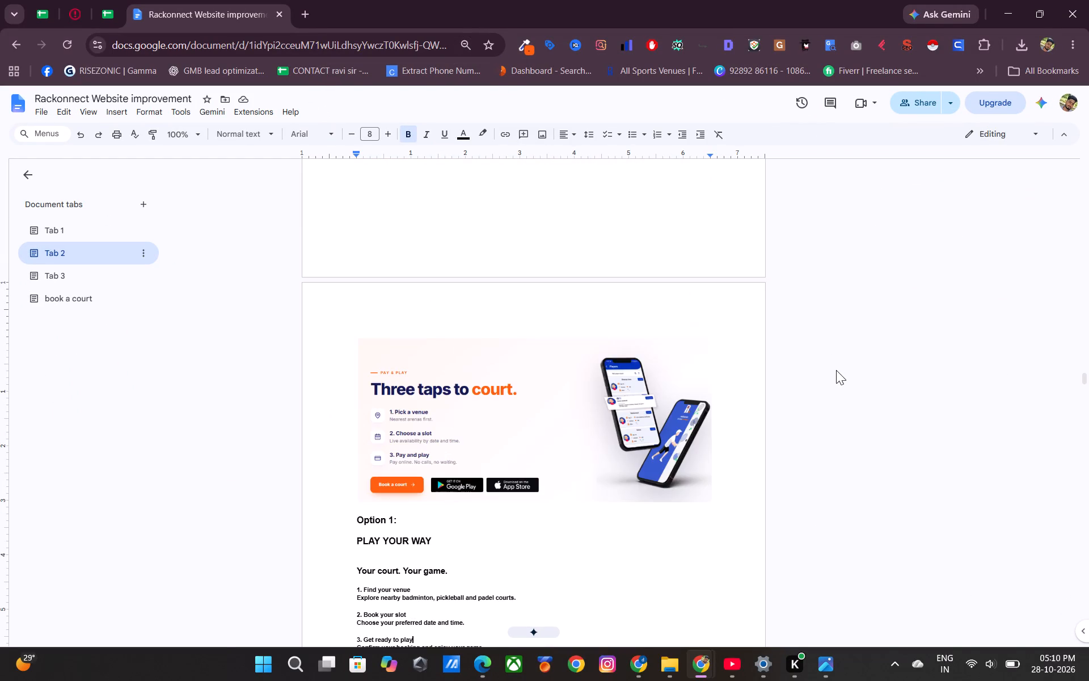
pyautogui.scroll(3, 836, 370)
pyautogui.scroll(-5, 847, 380)
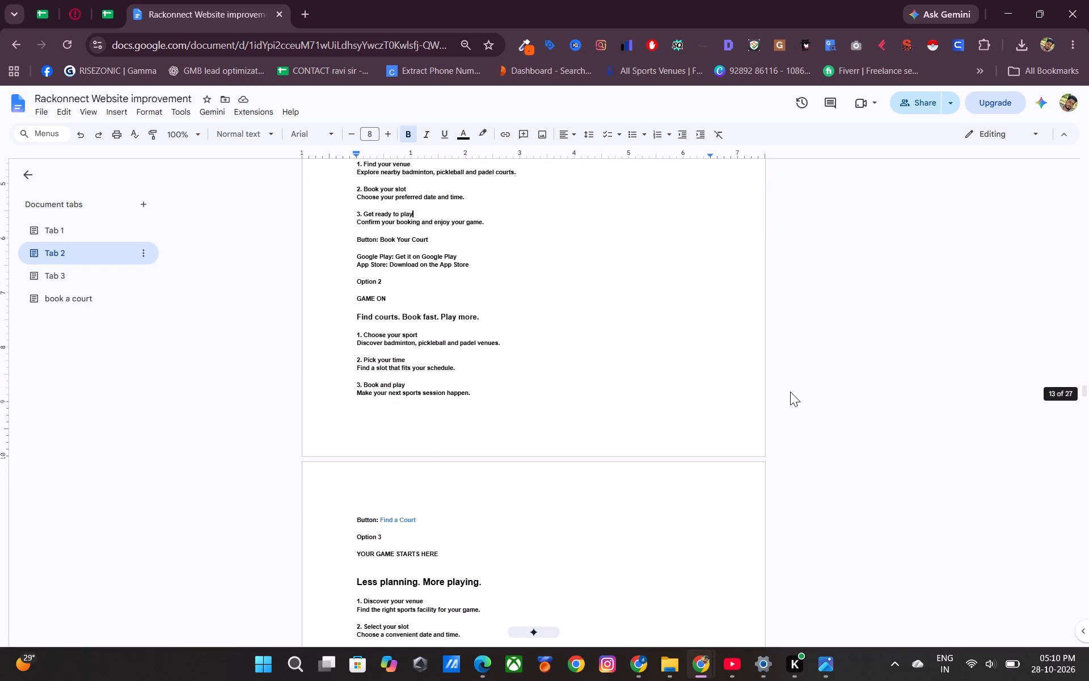
pyautogui.scroll(-2, 789, 397)
pyautogui.click(398, 321)
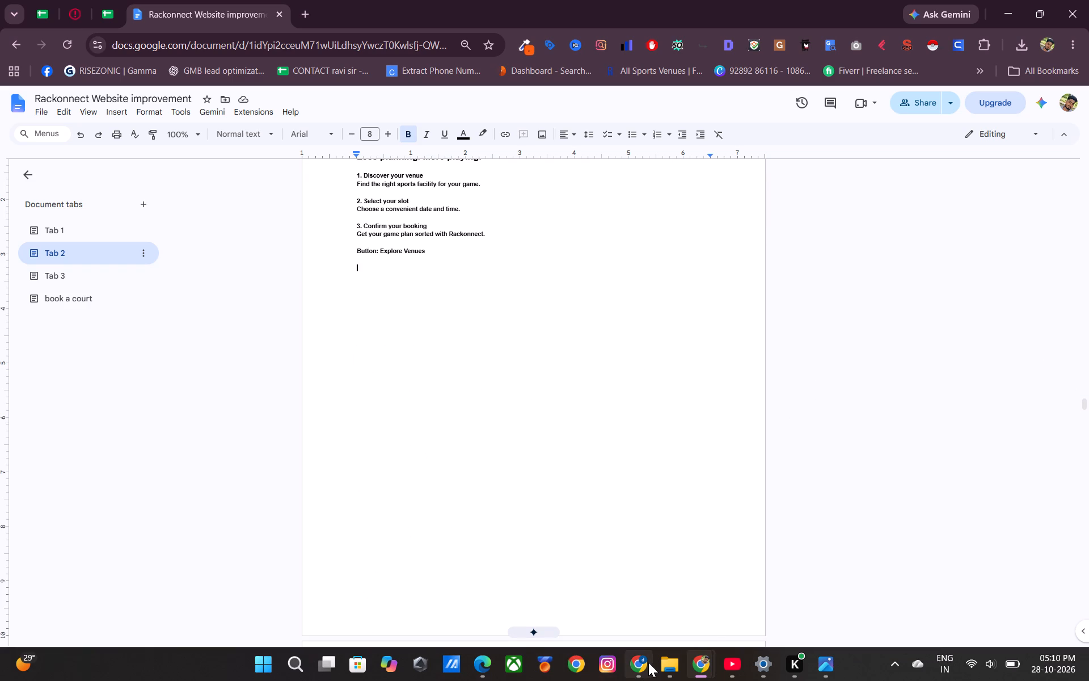
# Switch browser windows to get back to the AI chat with the generated footer images.
pyautogui.click(666, 579)
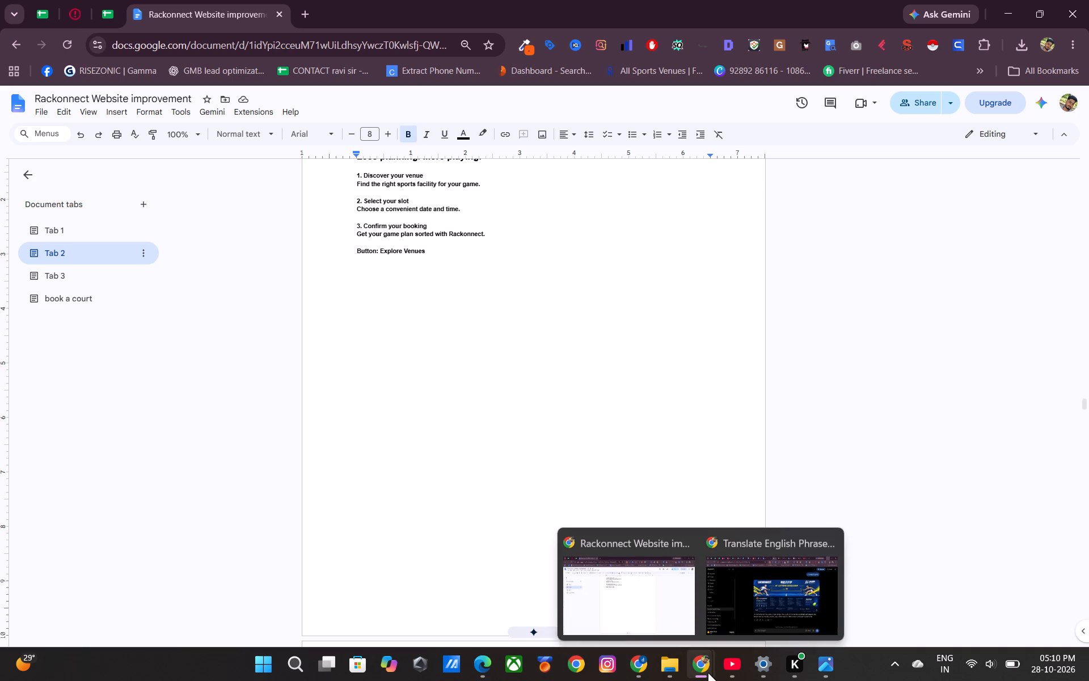
# In the "Rackonnect Website improvement" Google Doc, recolour the RACKONNECT heading under Option 1 to dark blue.
pyautogui.click(781, 582)
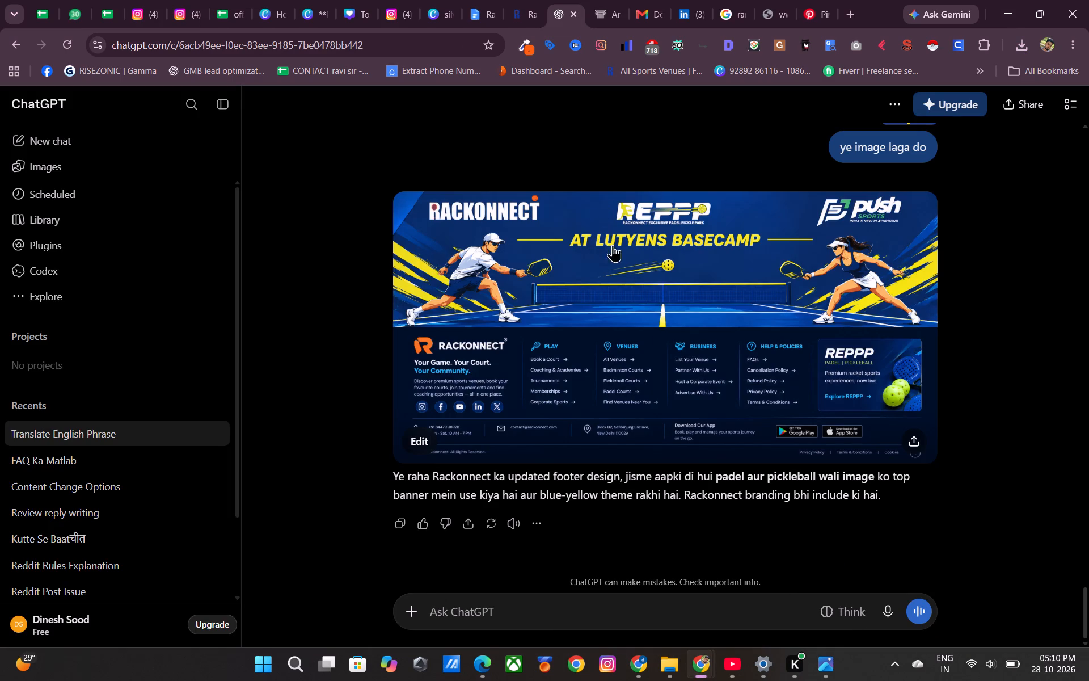
pyautogui.click(486, 23)
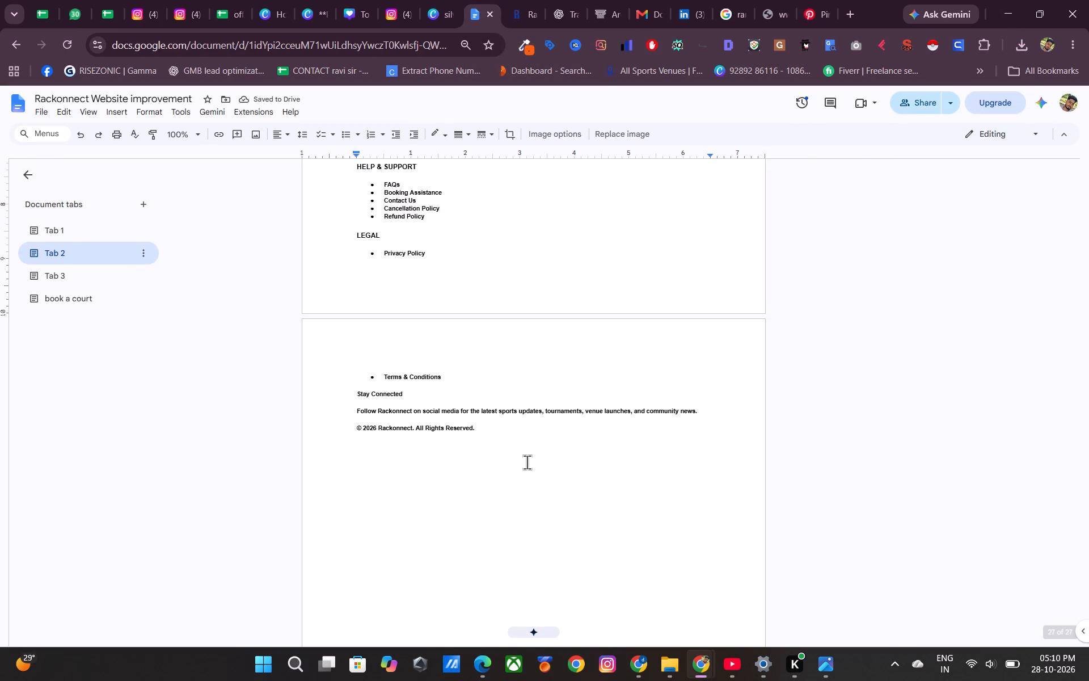
pyautogui.scroll(-1, 522, 464)
pyautogui.click(408, 291)
pyautogui.scroll(-1, 496, 388)
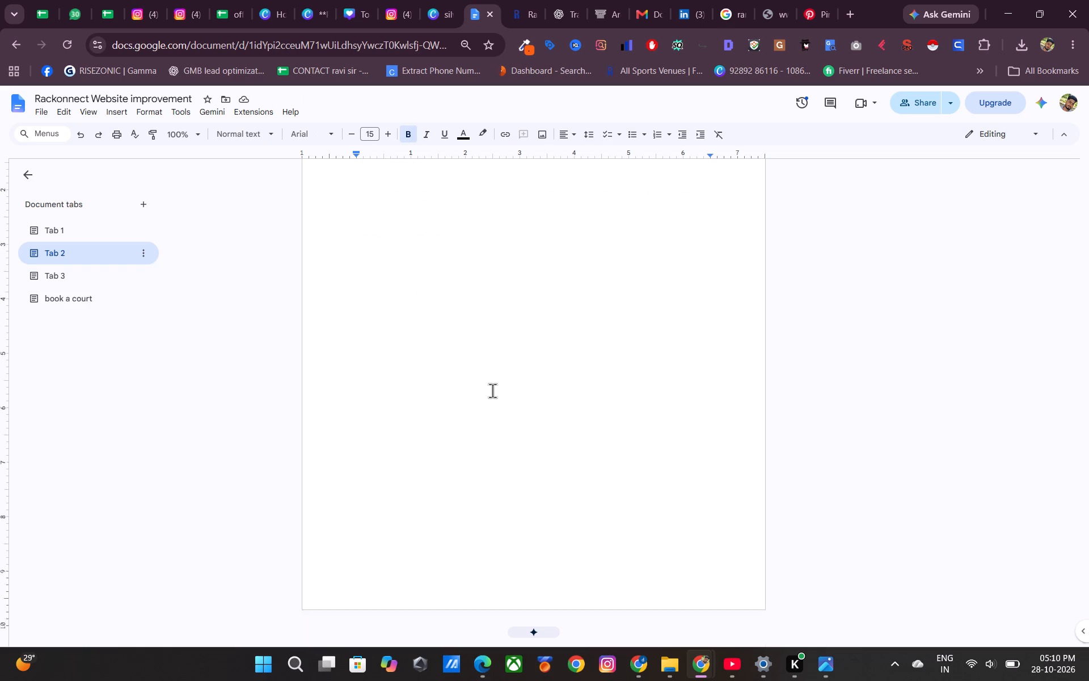
pyautogui.scroll(-1, 489, 392)
pyautogui.scroll(1, 487, 393)
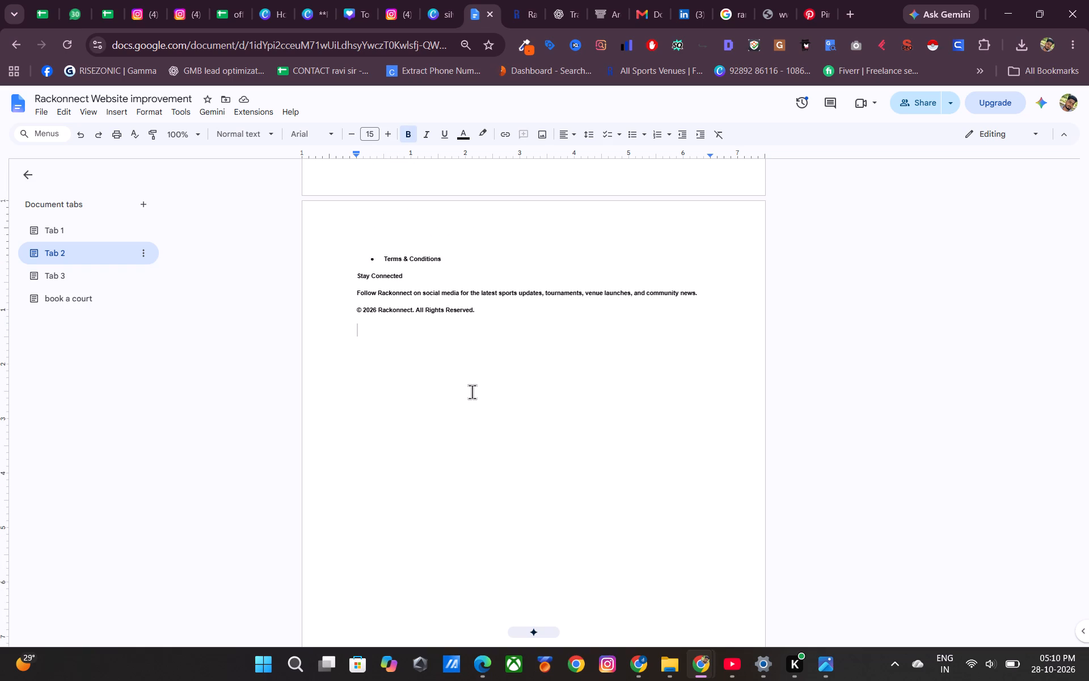
pyautogui.scroll(2, 504, 405)
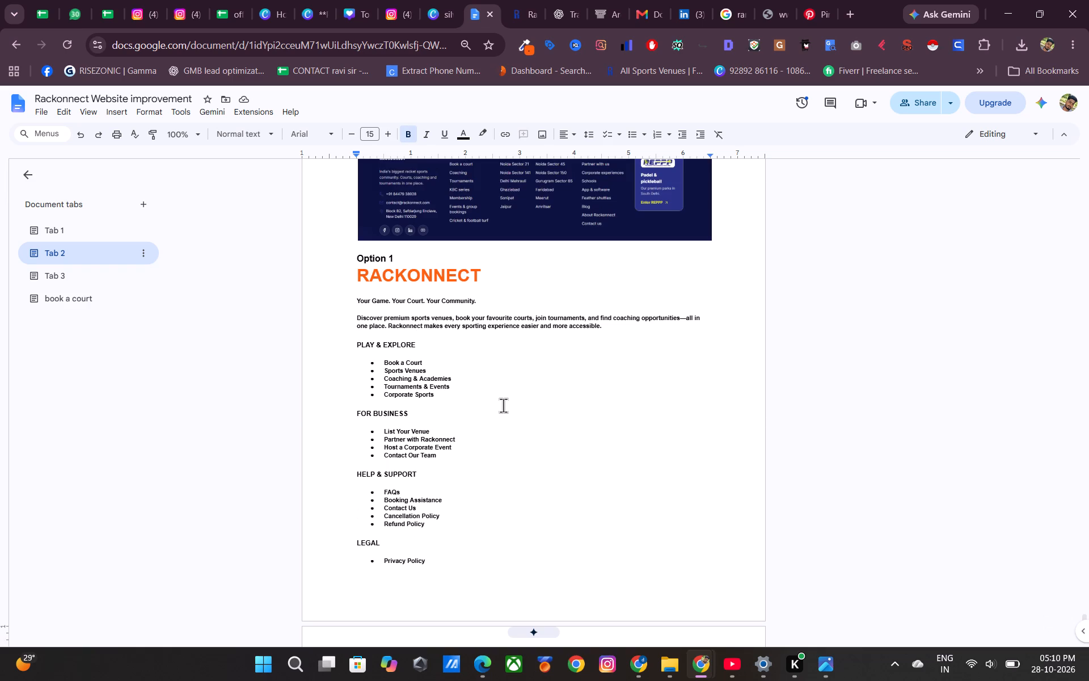
pyautogui.moveTo(481, 277); pyautogui.dragTo(437, 273)
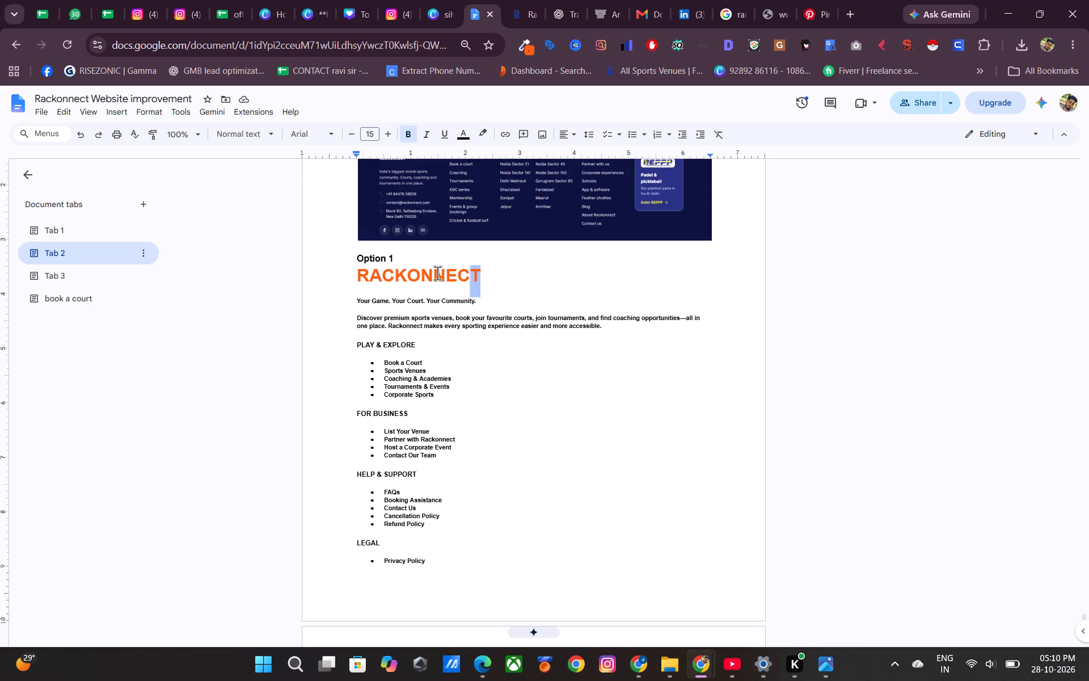
pyautogui.moveTo(437, 273); pyautogui.dragTo(353, 275)
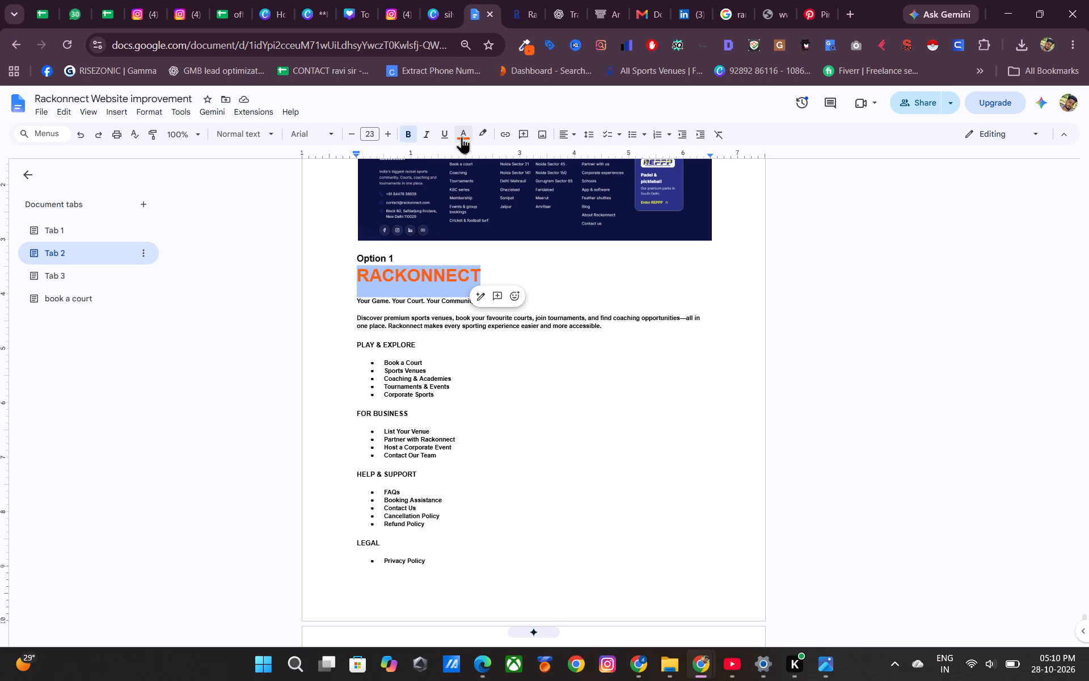
pyautogui.click(462, 136)
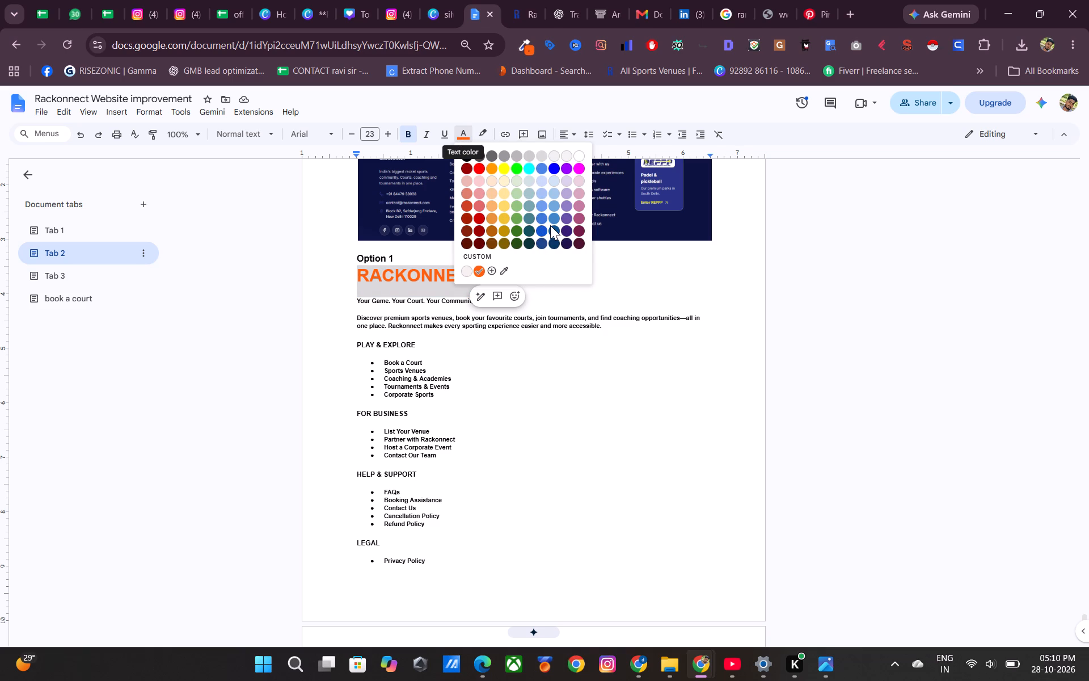
pyautogui.click(553, 233)
pyautogui.click(573, 274)
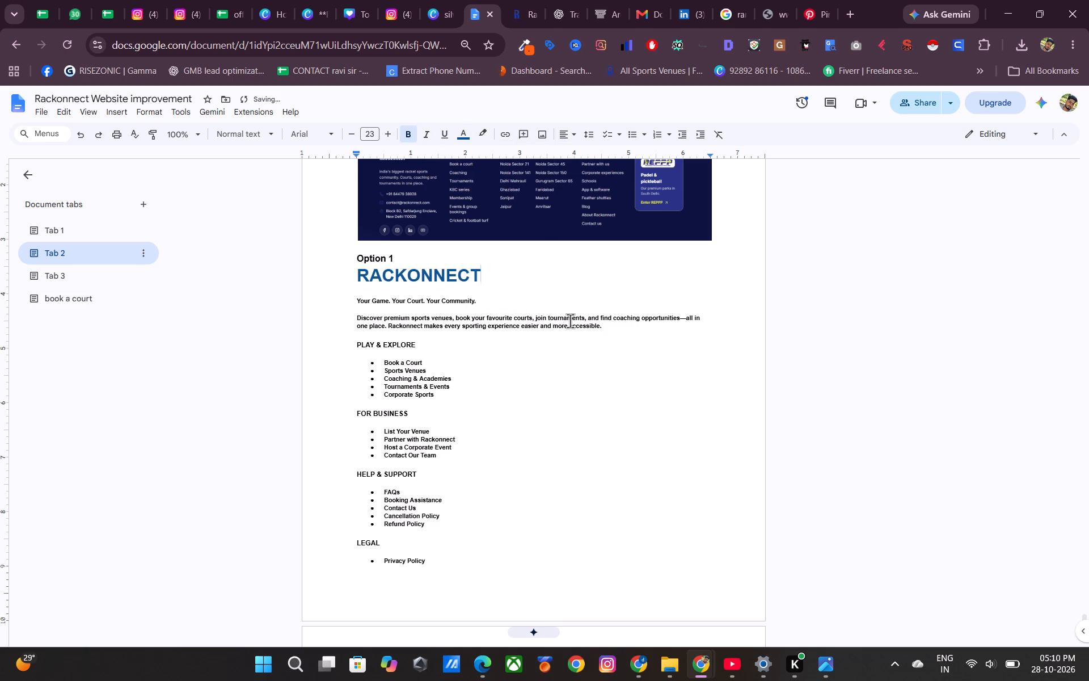
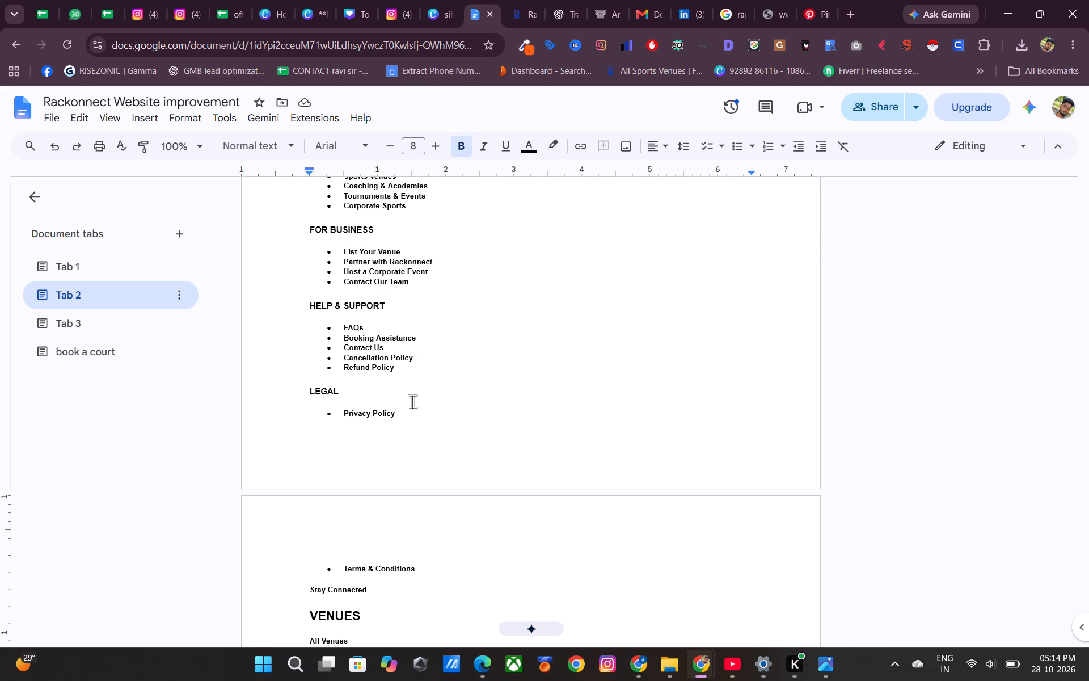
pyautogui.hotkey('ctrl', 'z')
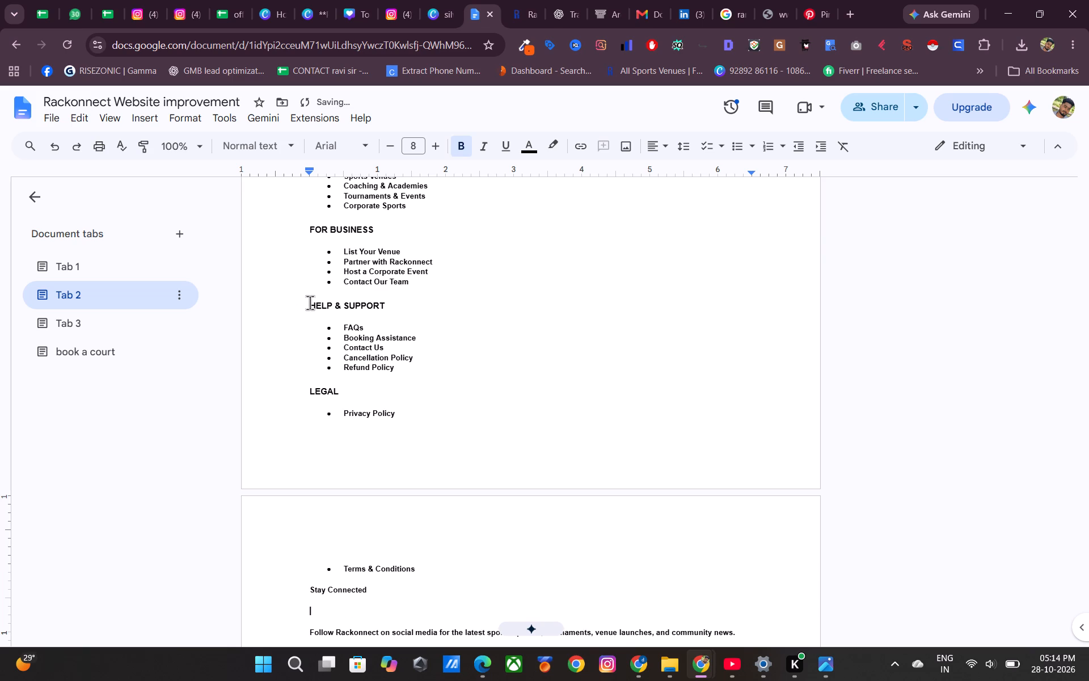
# Paste the copied VENUES list on a new line above the FOR BUSINESS heading in the Option 1 footer text.
pyautogui.click(310, 302)
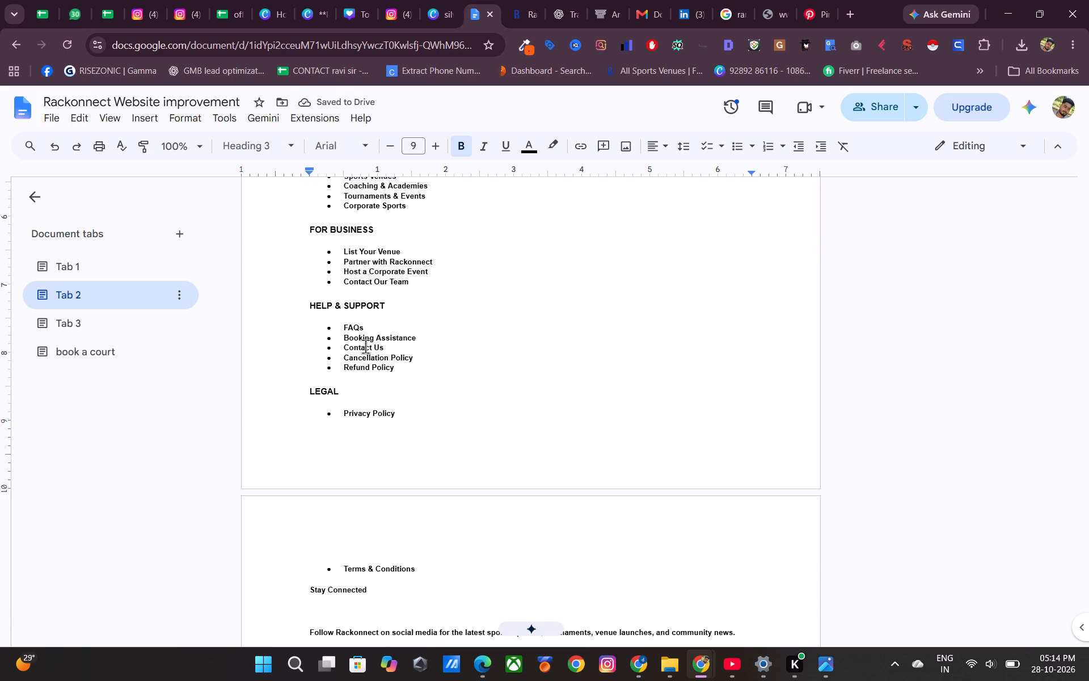
pyautogui.scroll(1, 453, 366)
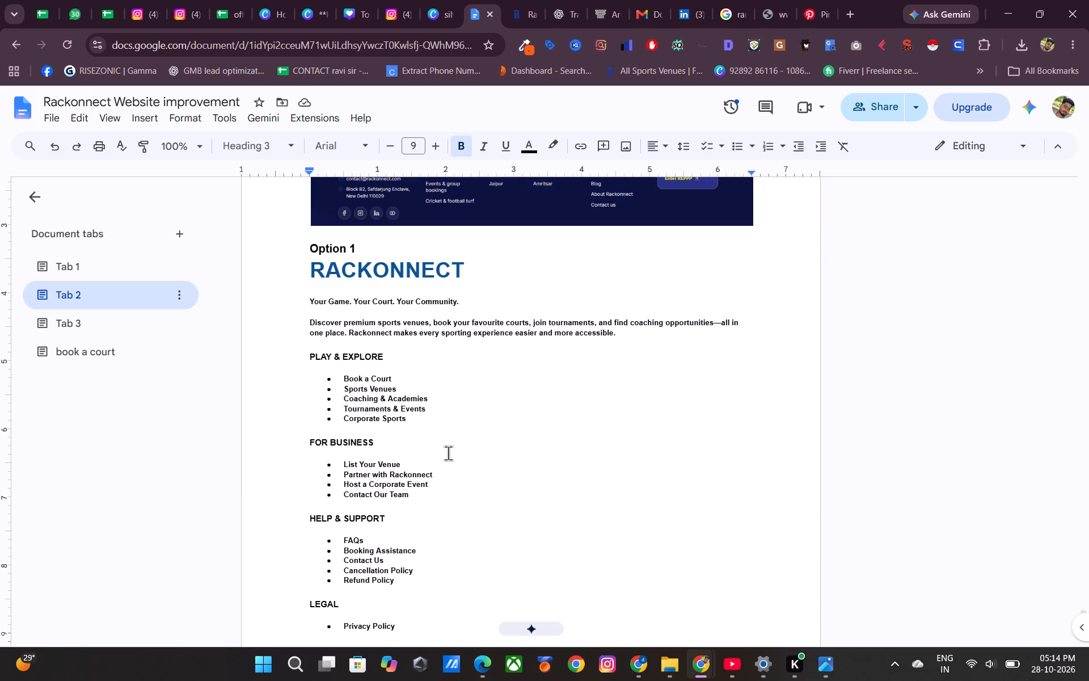
pyautogui.click(309, 440)
pyautogui.scroll(1, 442, 484)
pyautogui.scroll(-1, 450, 505)
pyautogui.press('Return')
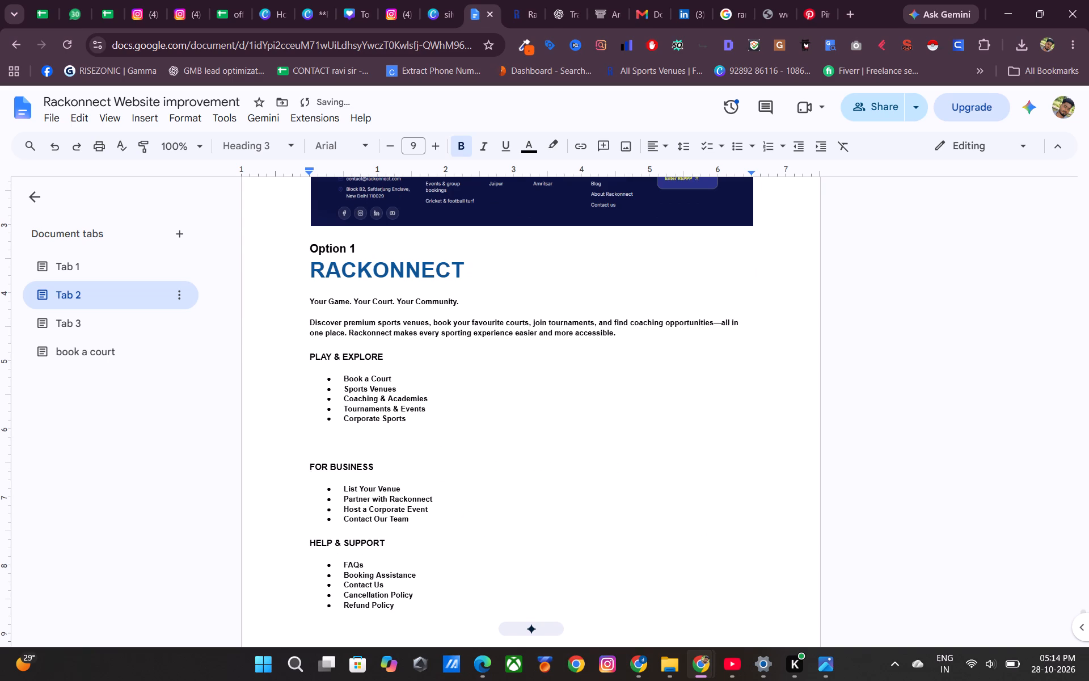
pyautogui.press('Up')
pyautogui.hotkey('ctrl', 'v')
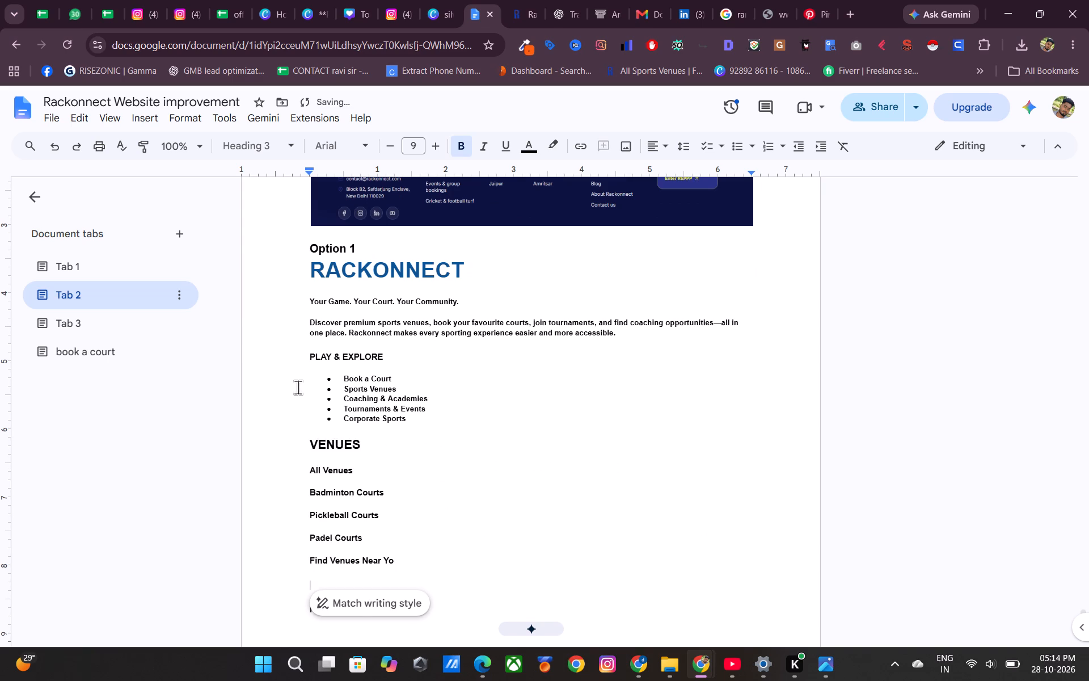
# Copy the formatting of the PLAY & EXPLORE bullets onto the VENUES heading and all its list lines.
pyautogui.moveTo(310, 373); pyautogui.dragTo(428, 428)
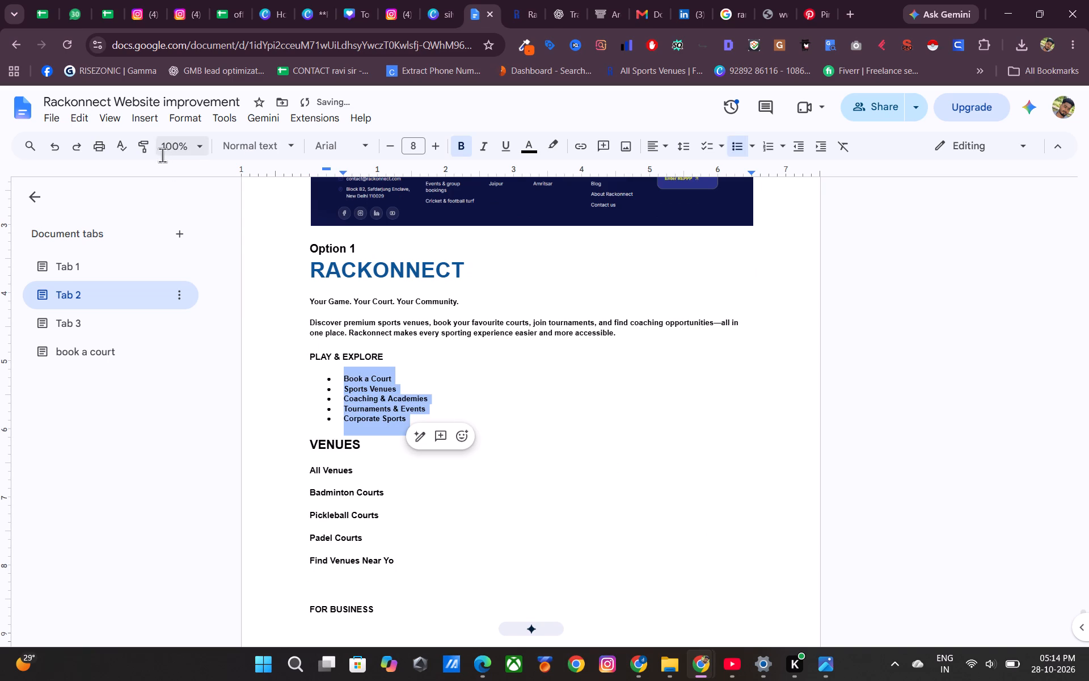
pyautogui.click(151, 149)
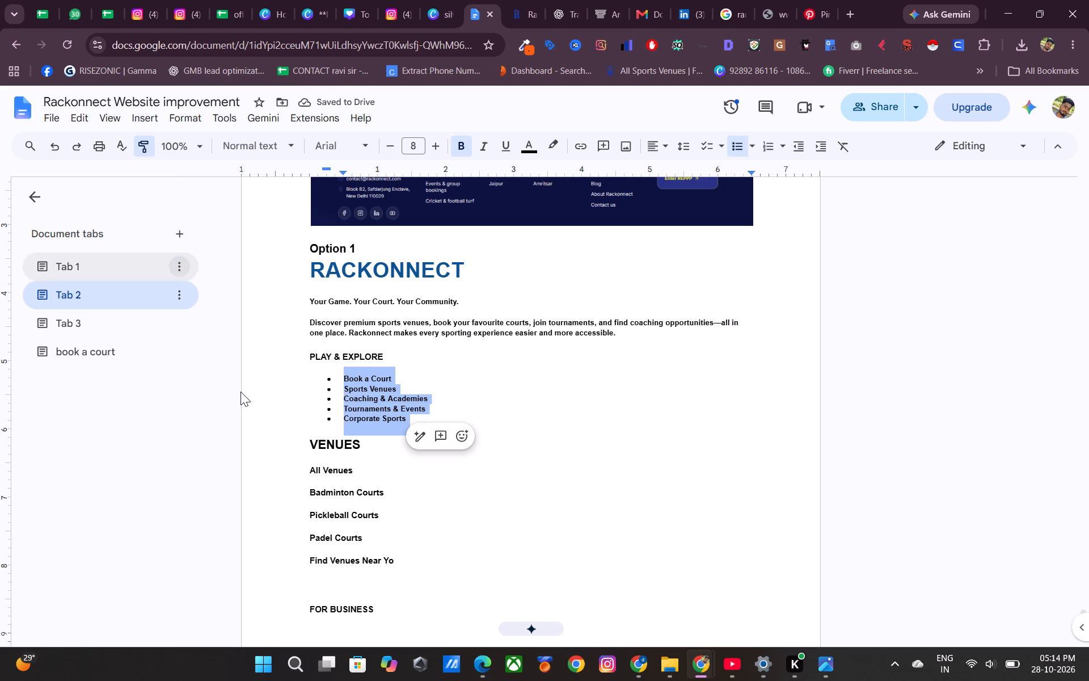
pyautogui.moveTo(299, 445); pyautogui.dragTo(424, 565)
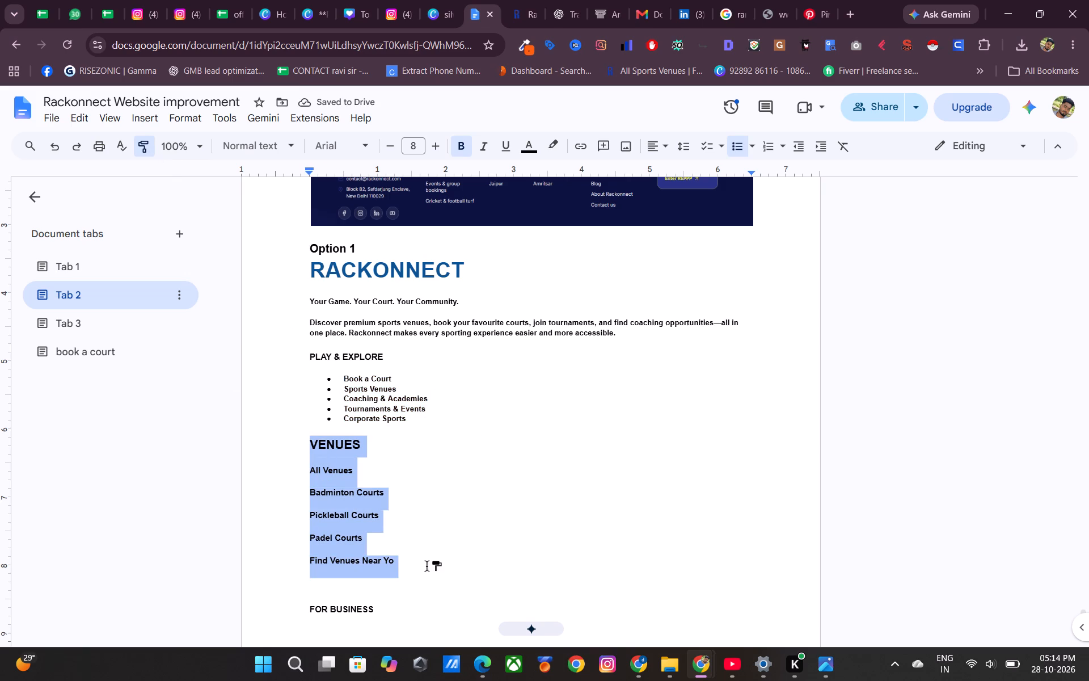
pyautogui.moveTo(424, 565); pyautogui.dragTo(435, 594)
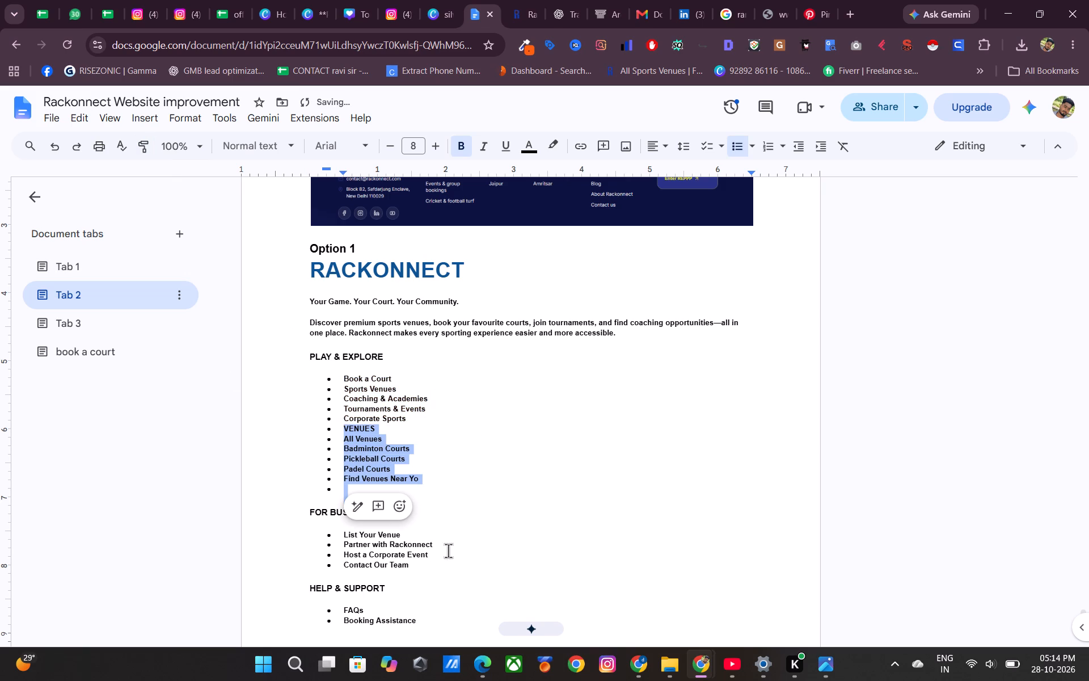
pyautogui.click(491, 493)
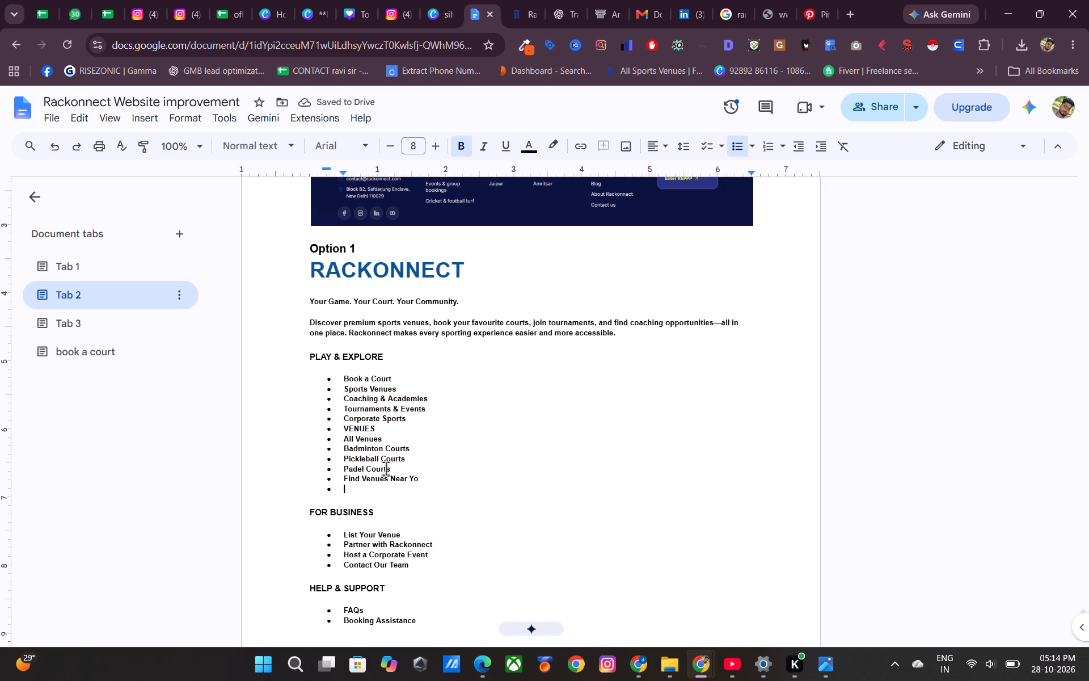
# Separate VENUES from the Corporate Sports bullet with an empty line that has no bullet.
pyautogui.click(327, 432)
pyautogui.press('Return')
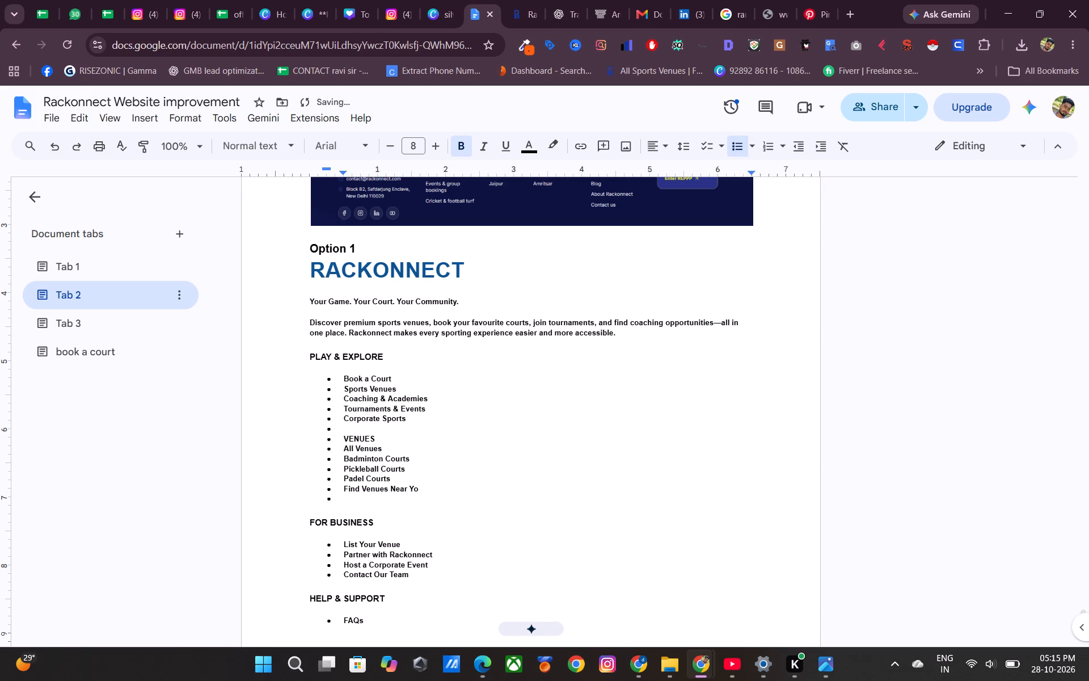
pyautogui.press('Up')
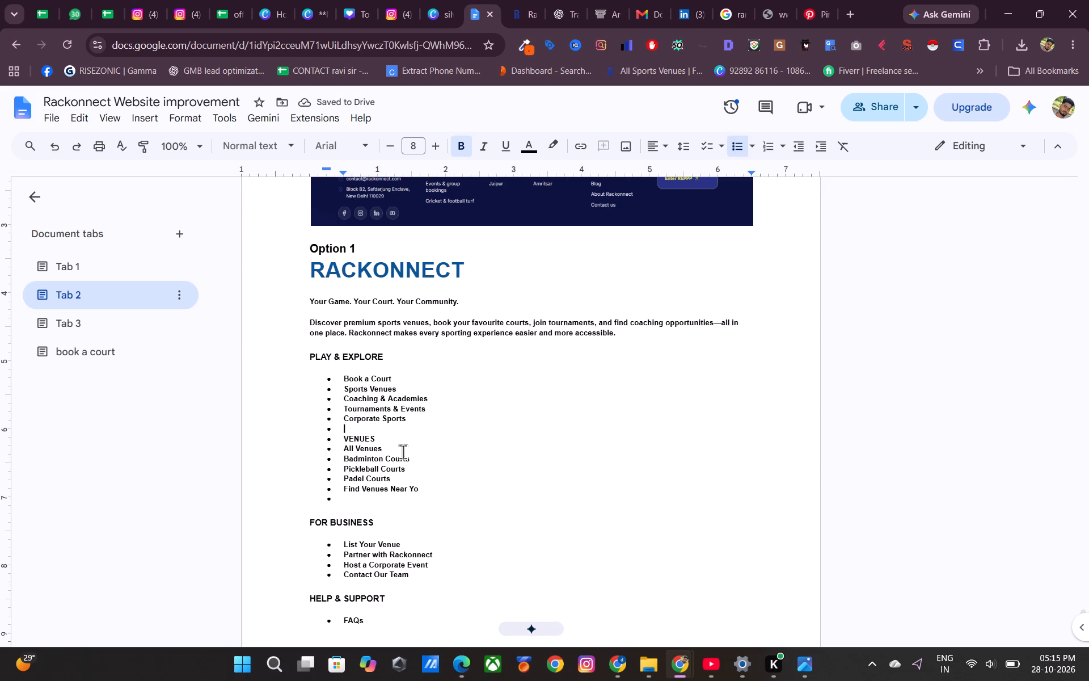
pyautogui.press('Left')
pyautogui.press('Left')
pyautogui.click(336, 428)
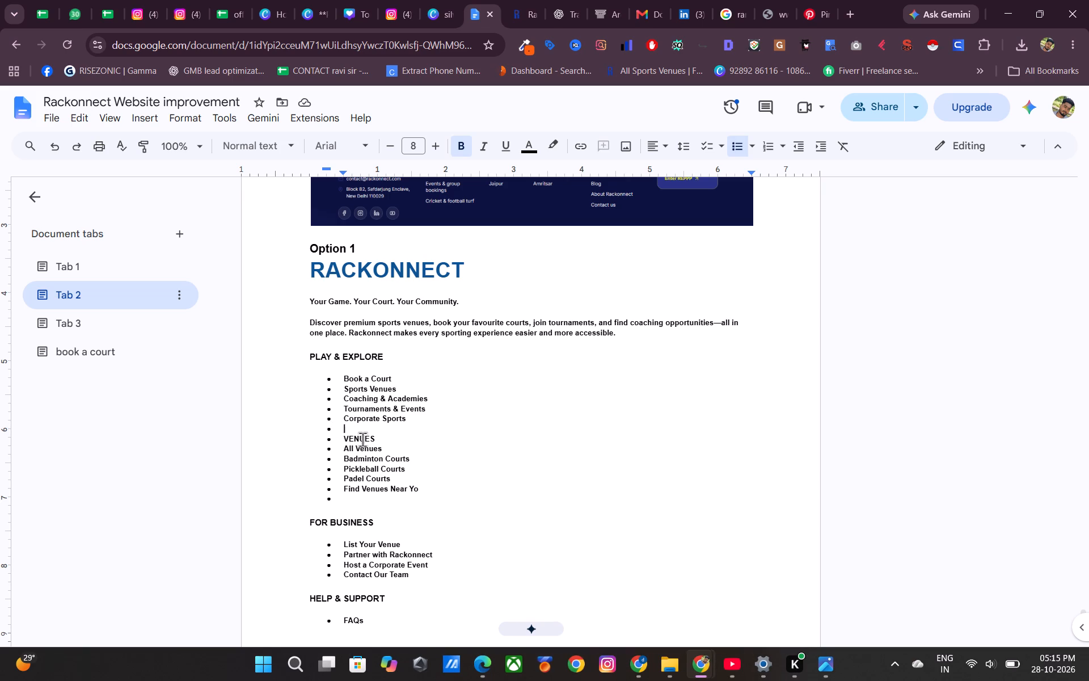
pyautogui.press('BackSpace')
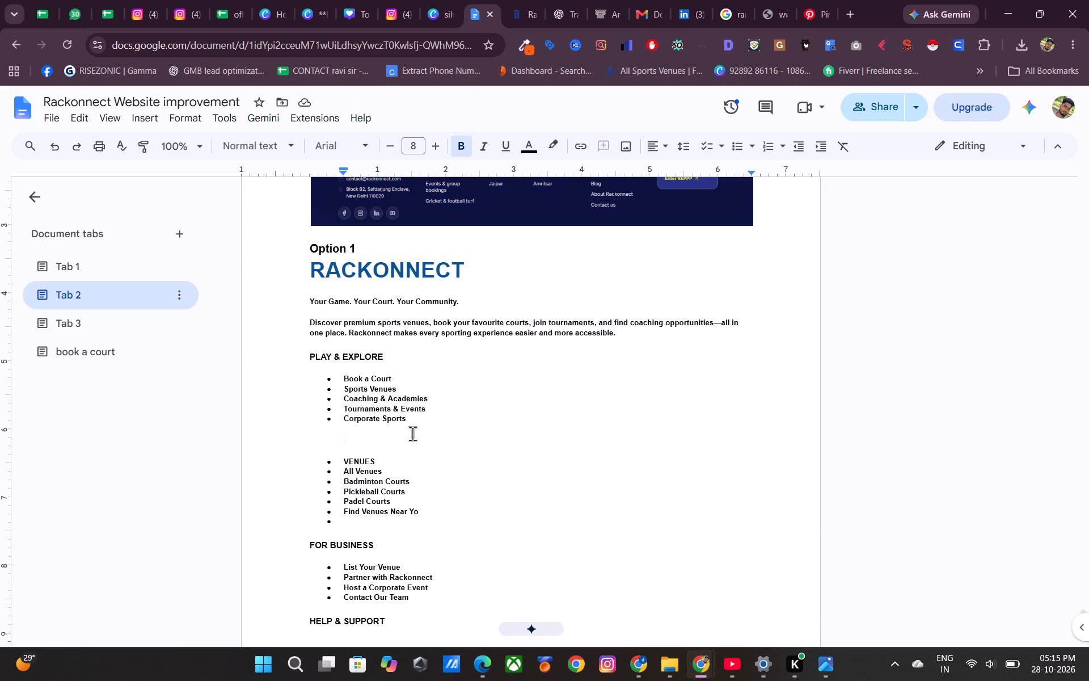
pyautogui.scroll(1, 416, 457)
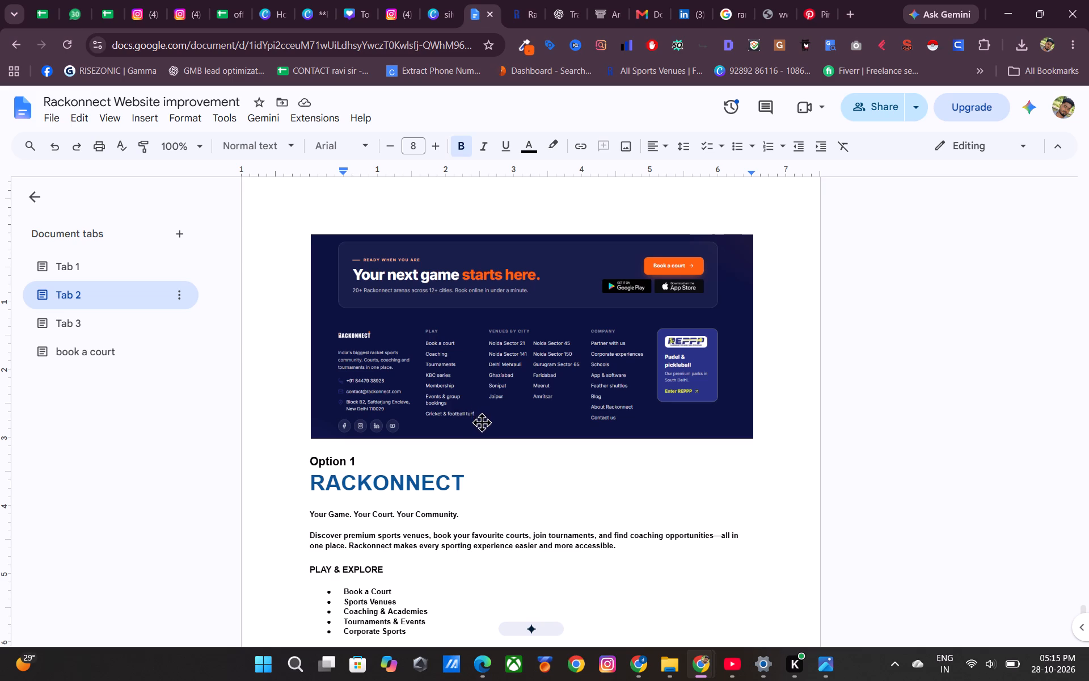
pyautogui.scroll(-1, 483, 424)
pyautogui.scroll(1, 484, 424)
pyautogui.scroll(-1, 485, 421)
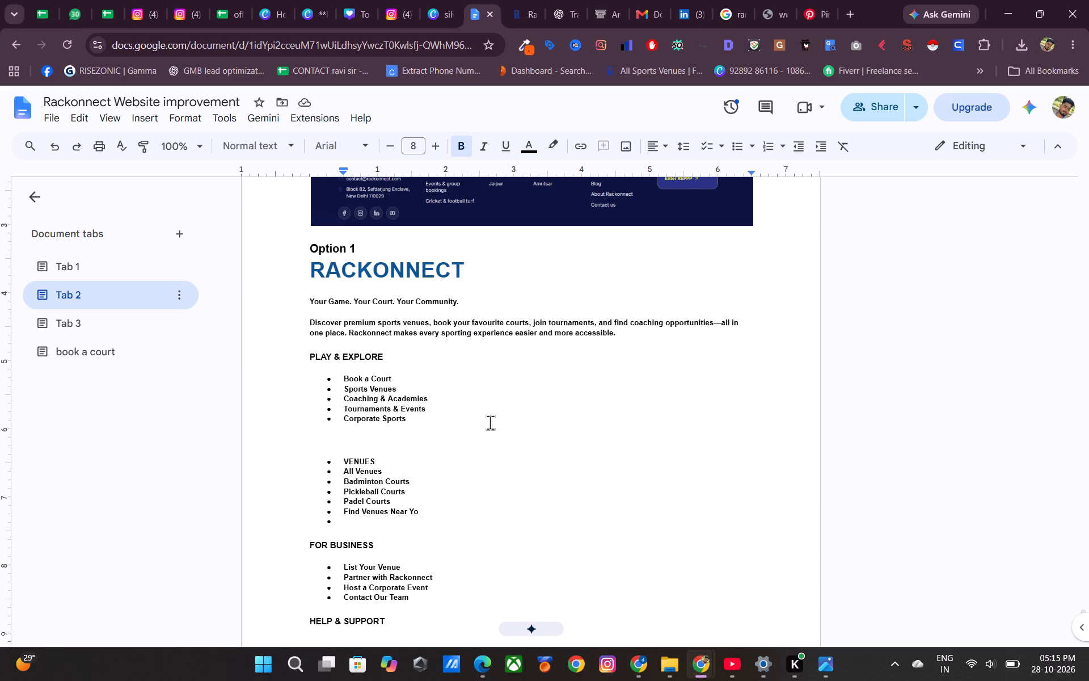
pyautogui.scroll(-1, 490, 430)
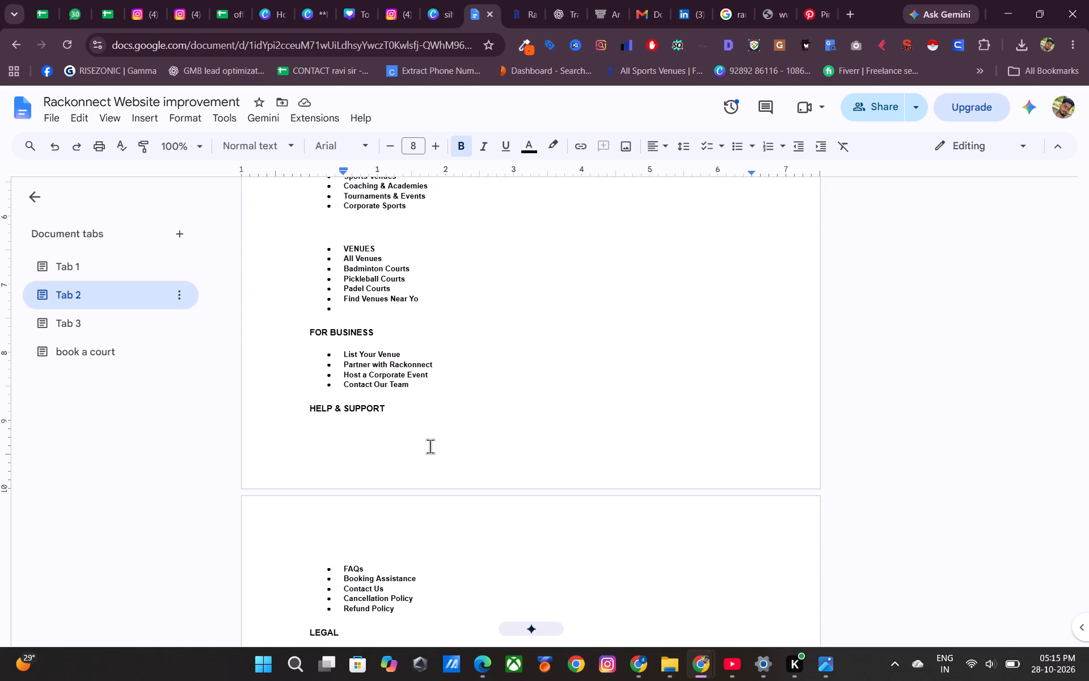
pyautogui.scroll(-2, 430, 446)
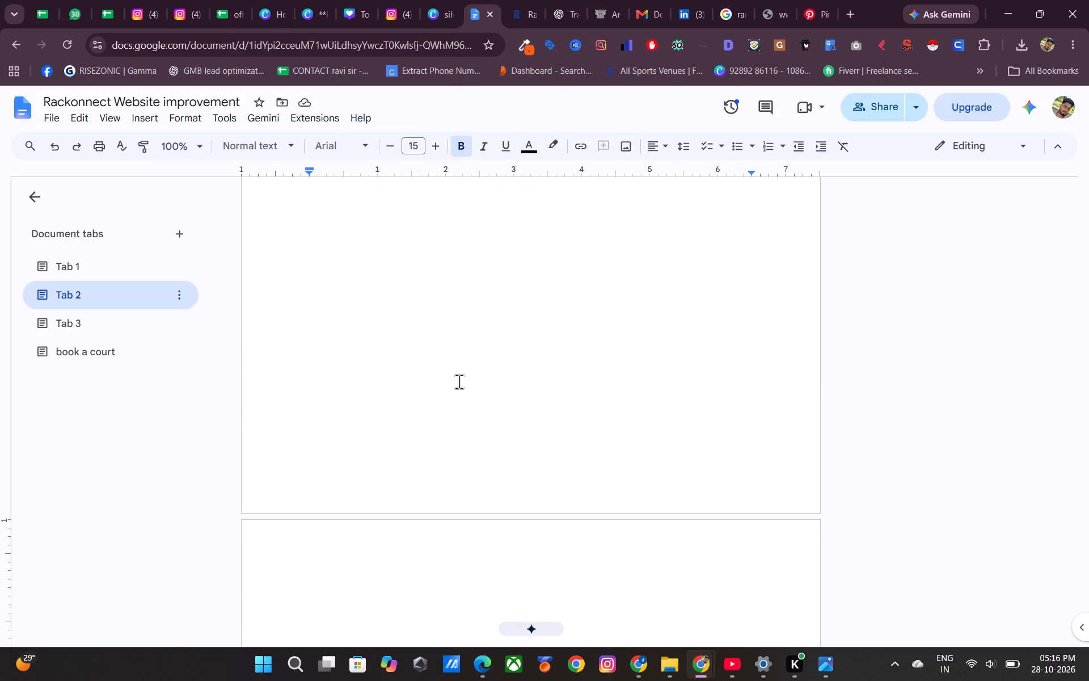
pyautogui.scroll(-1, 459, 442)
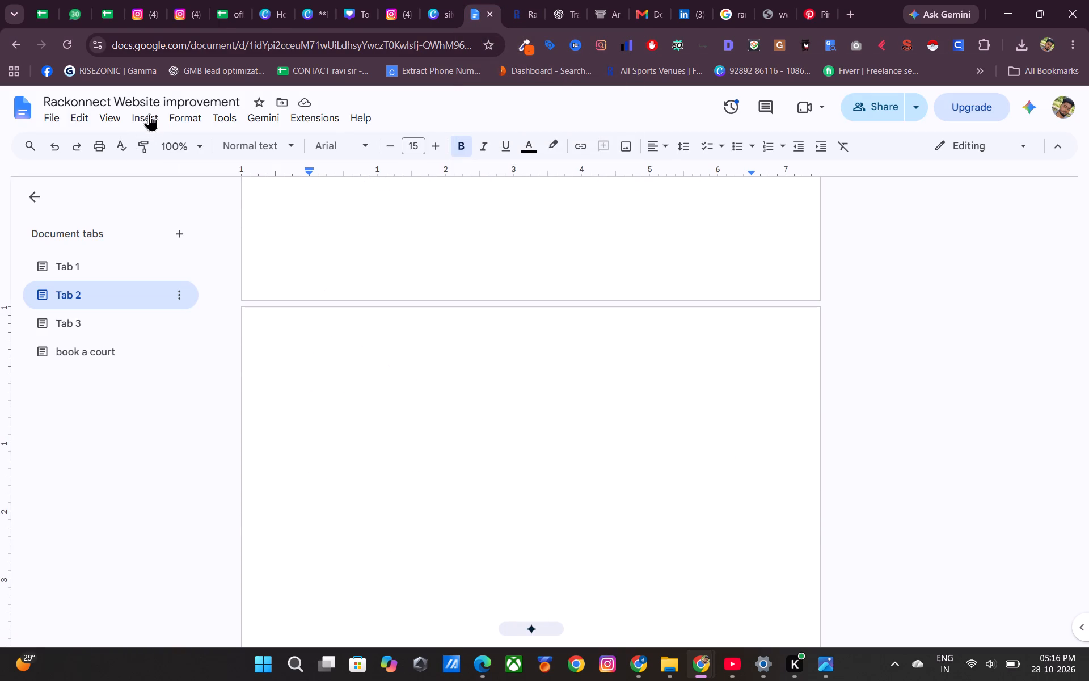
pyautogui.click(166, 116)
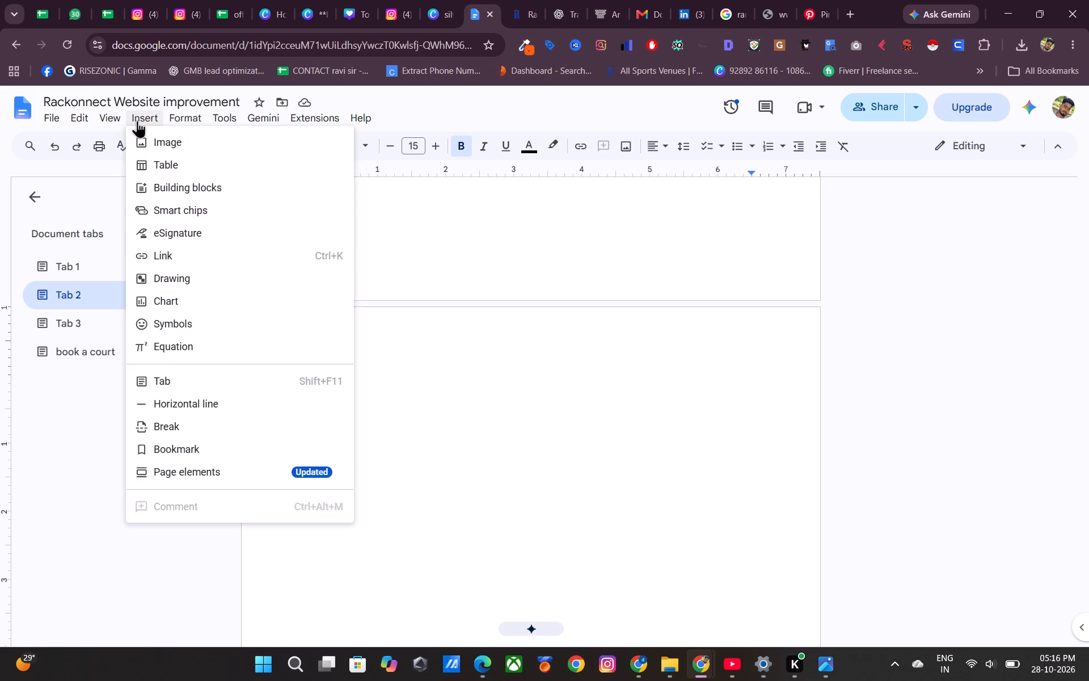
pyautogui.click(137, 120)
pyautogui.click(137, 120)
pyautogui.click(175, 142)
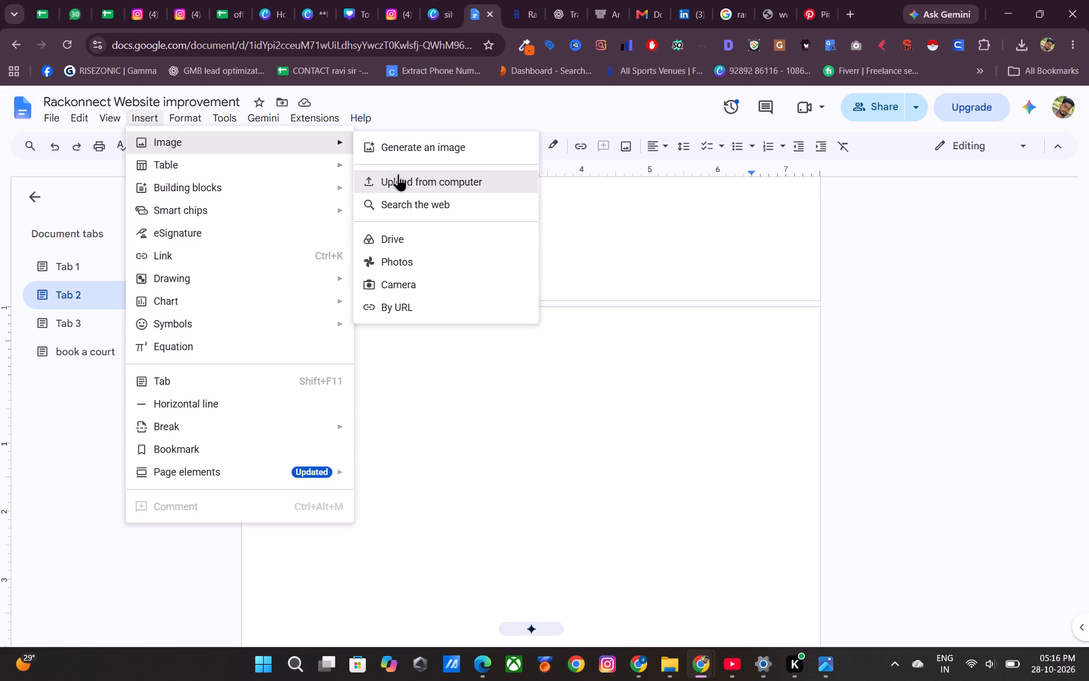
pyautogui.click(403, 178)
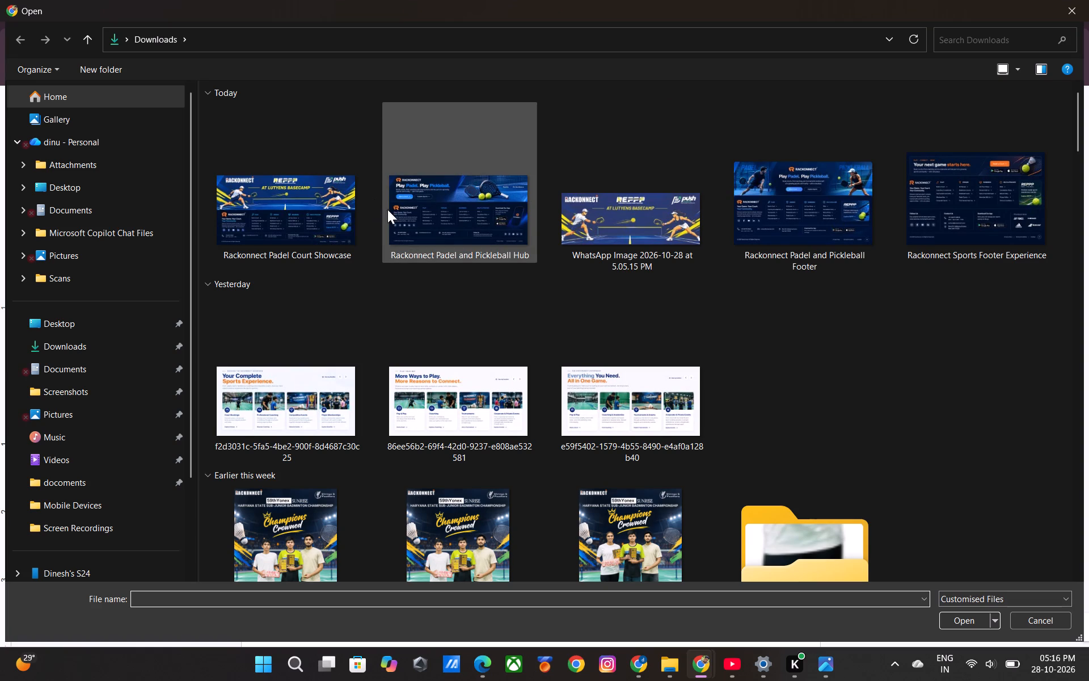
pyautogui.click(475, 231)
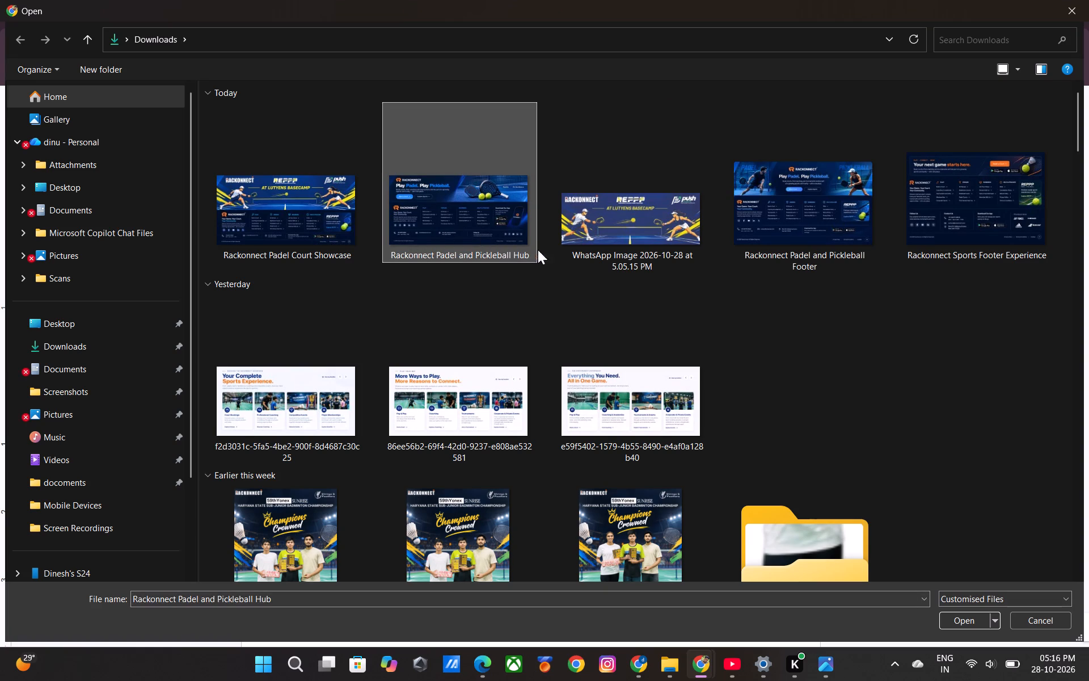
pyautogui.click(967, 623)
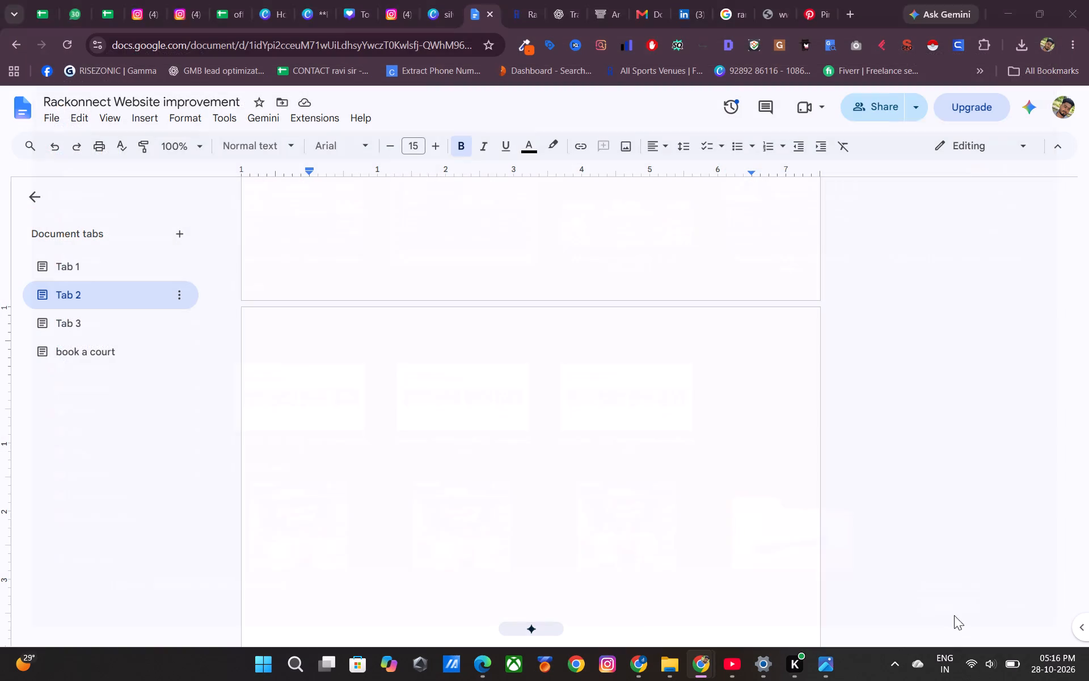
# Insert the "Rackonnect Sports Footer Experience" image from Downloads on a new line below the first footer image.
pyautogui.scroll(-1, 786, 430)
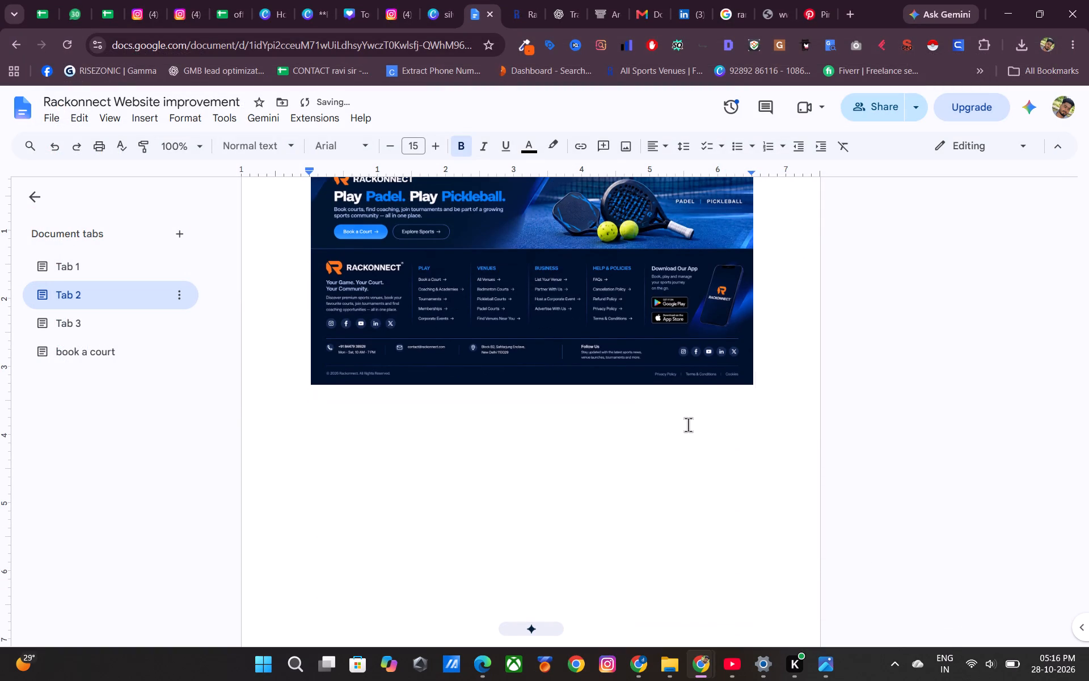
pyautogui.click(331, 445)
pyautogui.click(307, 524)
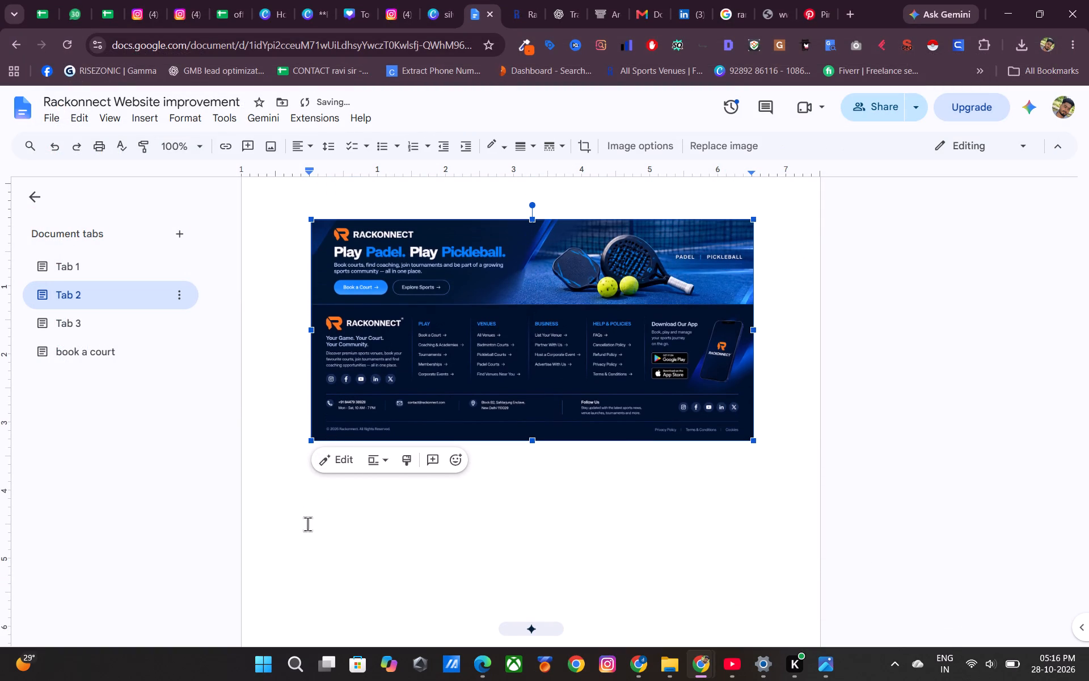
pyautogui.click(307, 523)
pyautogui.click(316, 519)
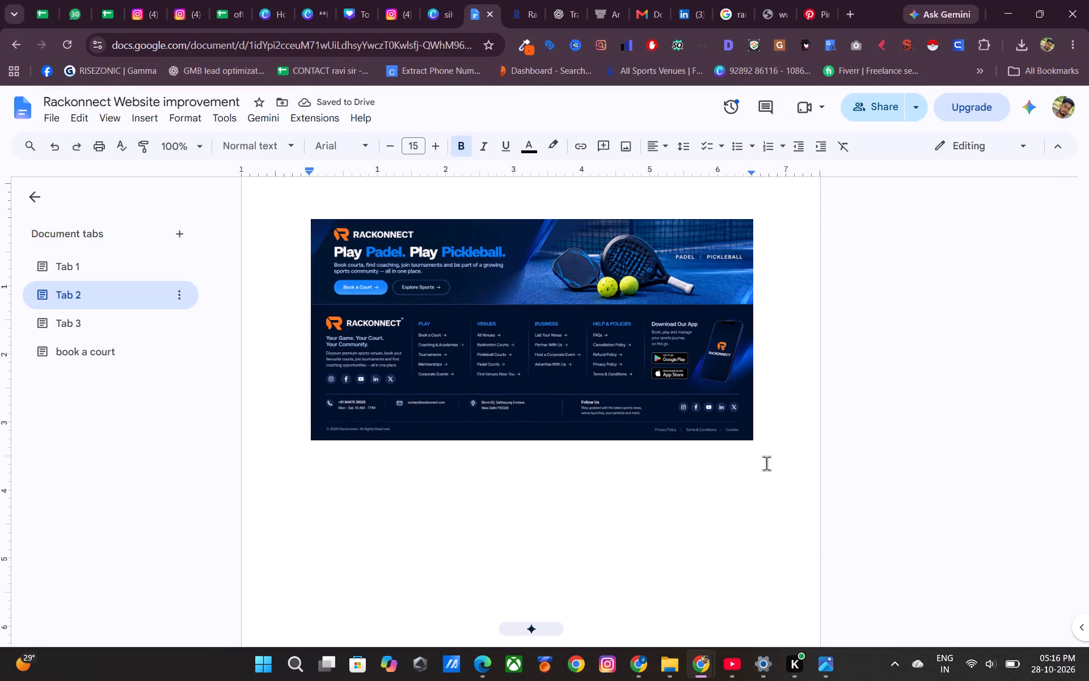
pyautogui.click(767, 452)
pyautogui.click(780, 466)
pyautogui.press('Return')
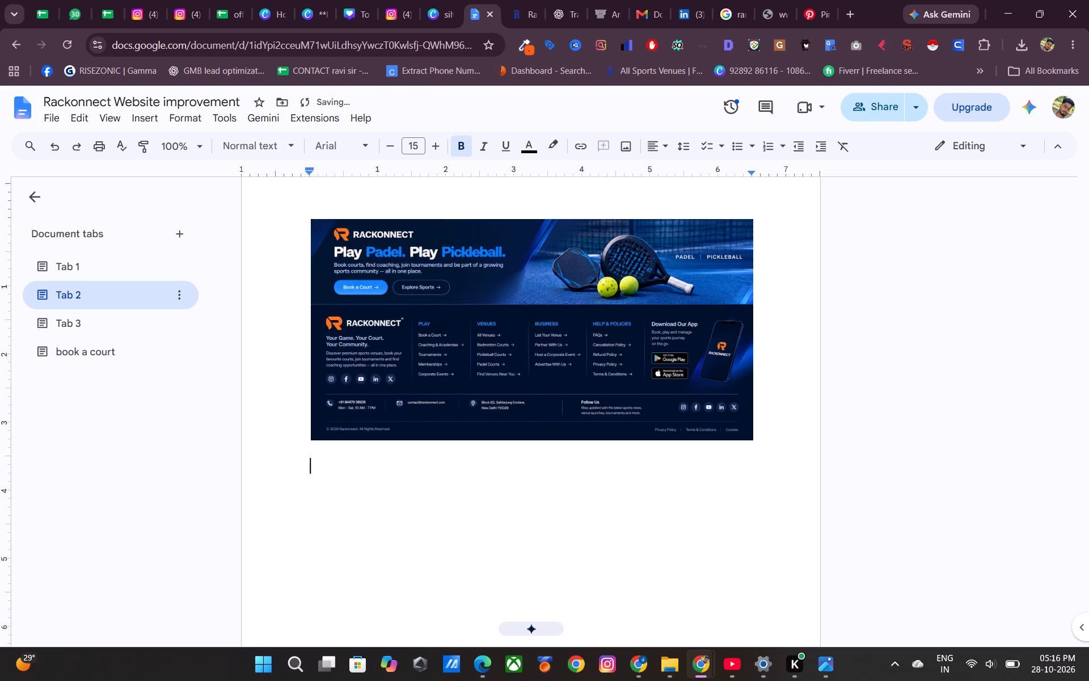
pyautogui.click(134, 121)
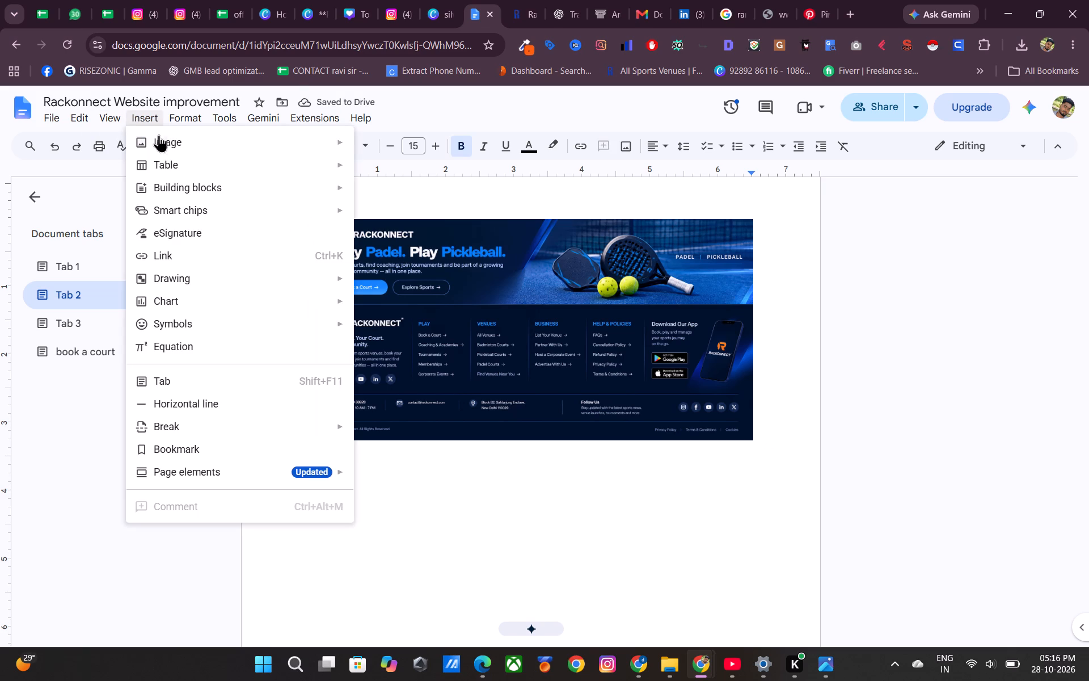
pyautogui.click(167, 144)
pyautogui.click(432, 182)
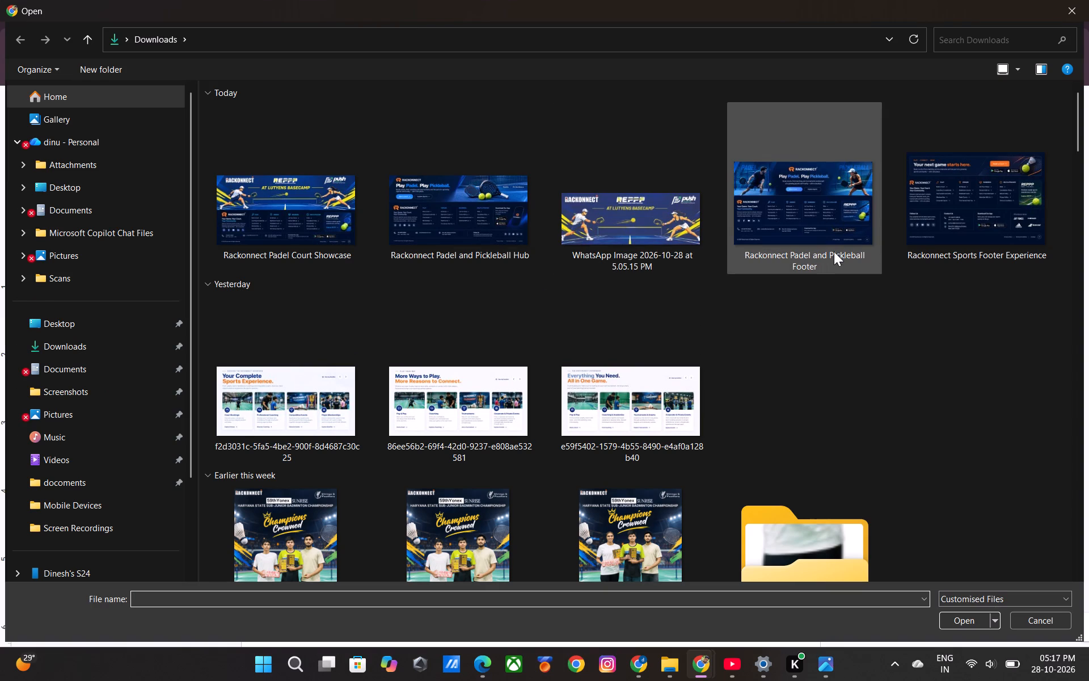
pyautogui.click(959, 229)
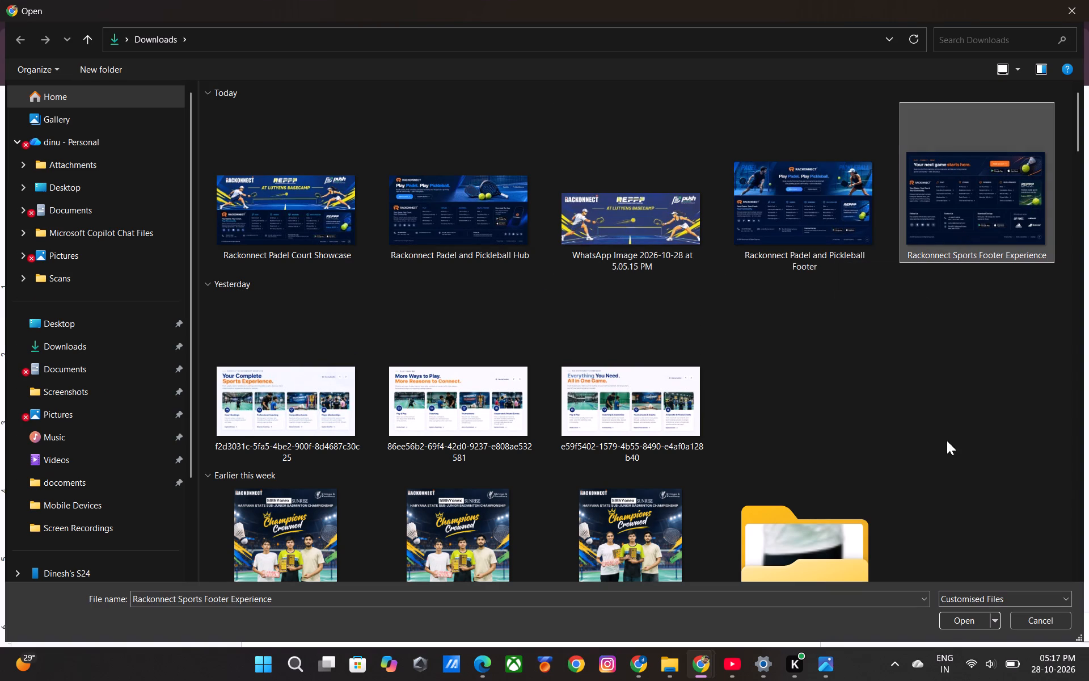
pyautogui.click(957, 628)
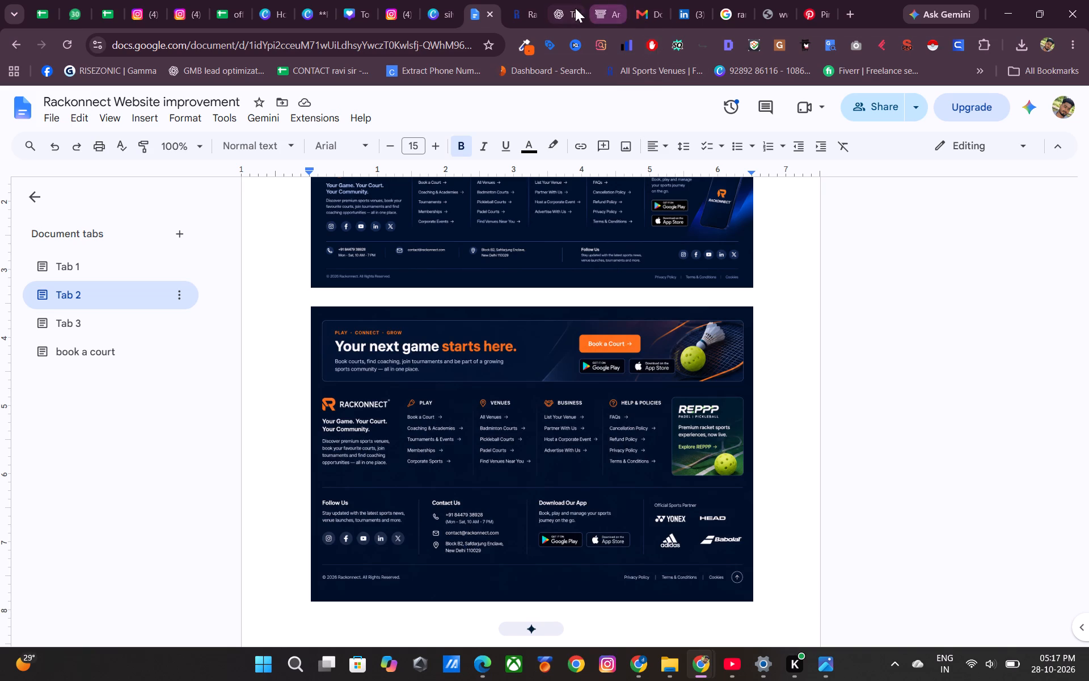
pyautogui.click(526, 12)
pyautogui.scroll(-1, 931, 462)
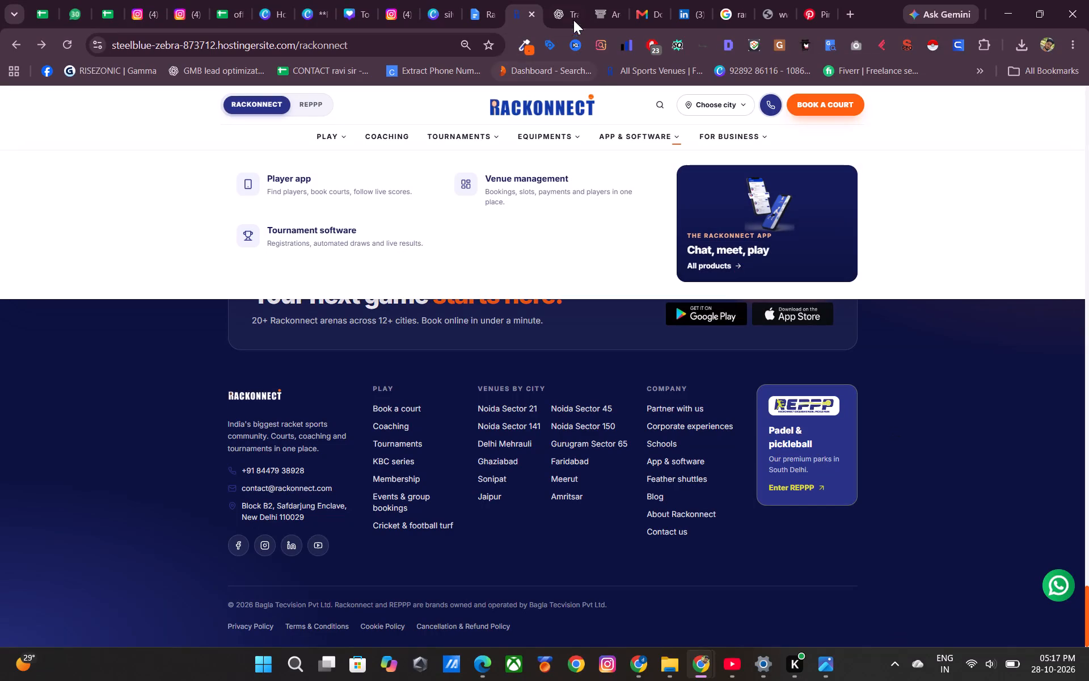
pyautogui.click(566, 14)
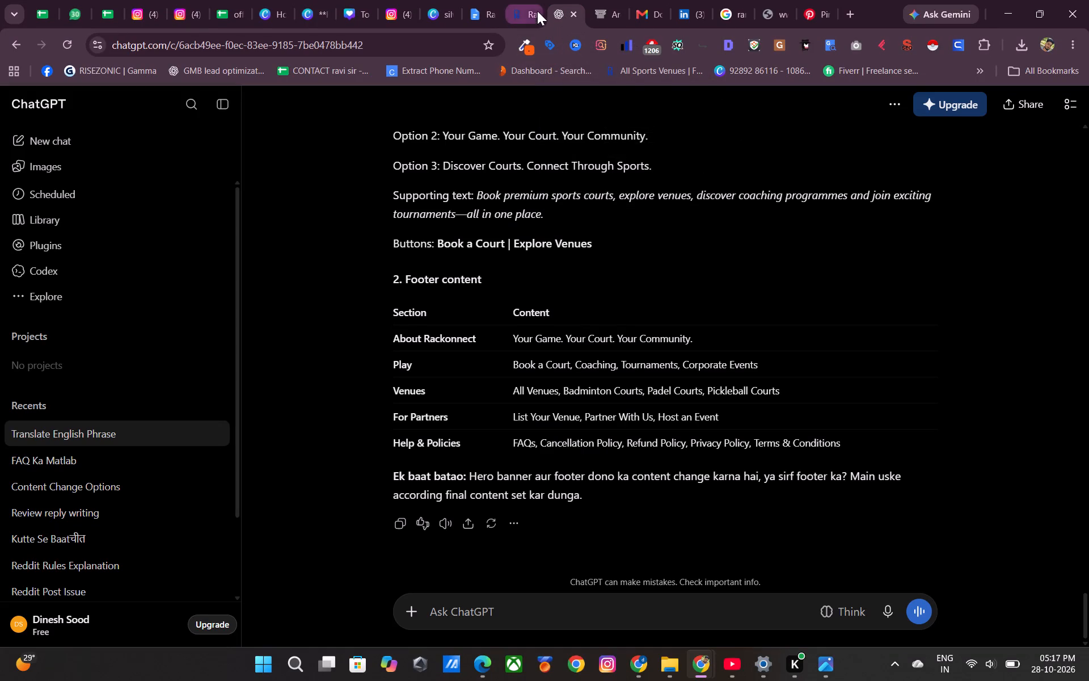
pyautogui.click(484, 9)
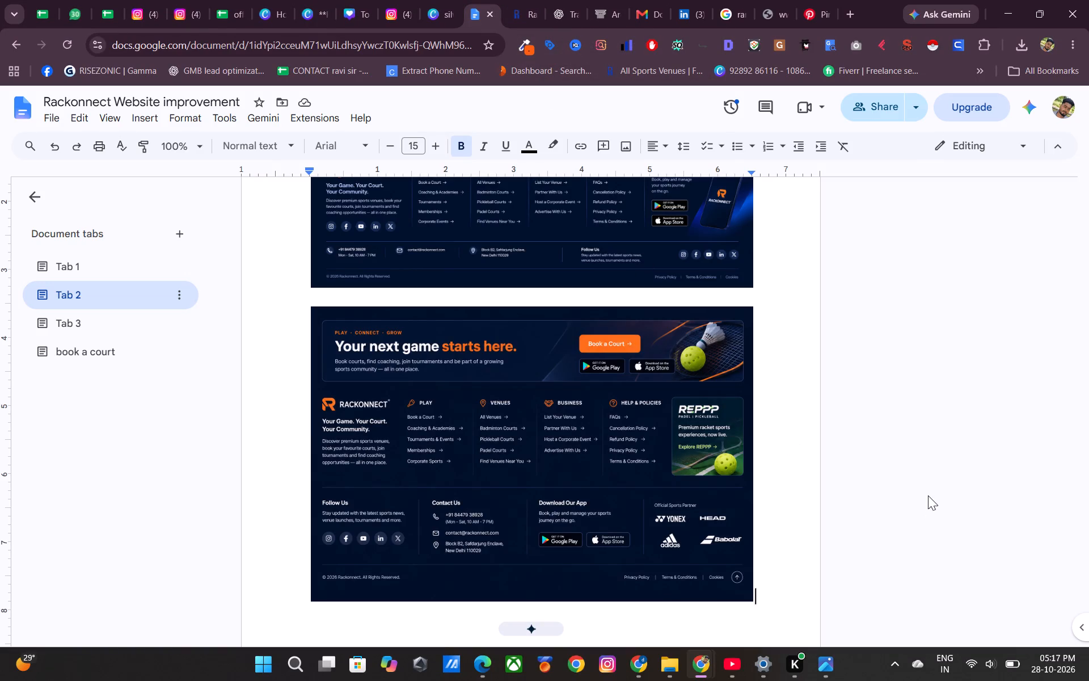
# Insert a page break after the "Your next game starts here." footer image.
pyautogui.click(928, 495)
pyautogui.scroll(-1, 882, 477)
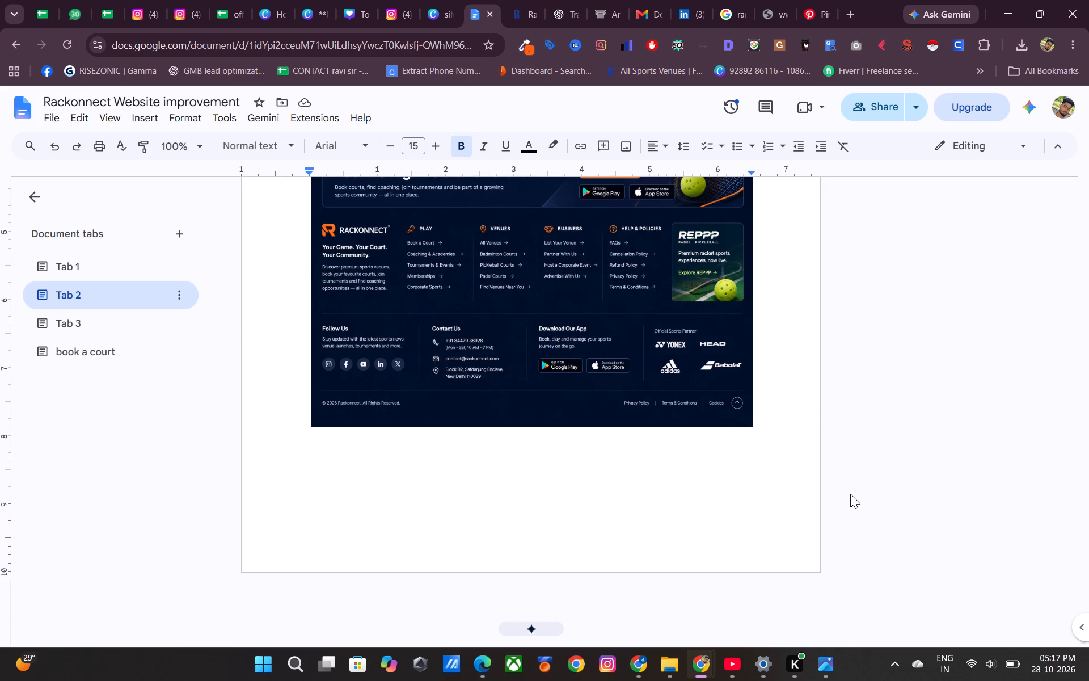
pyautogui.hotkey('ctrl', 'Return')
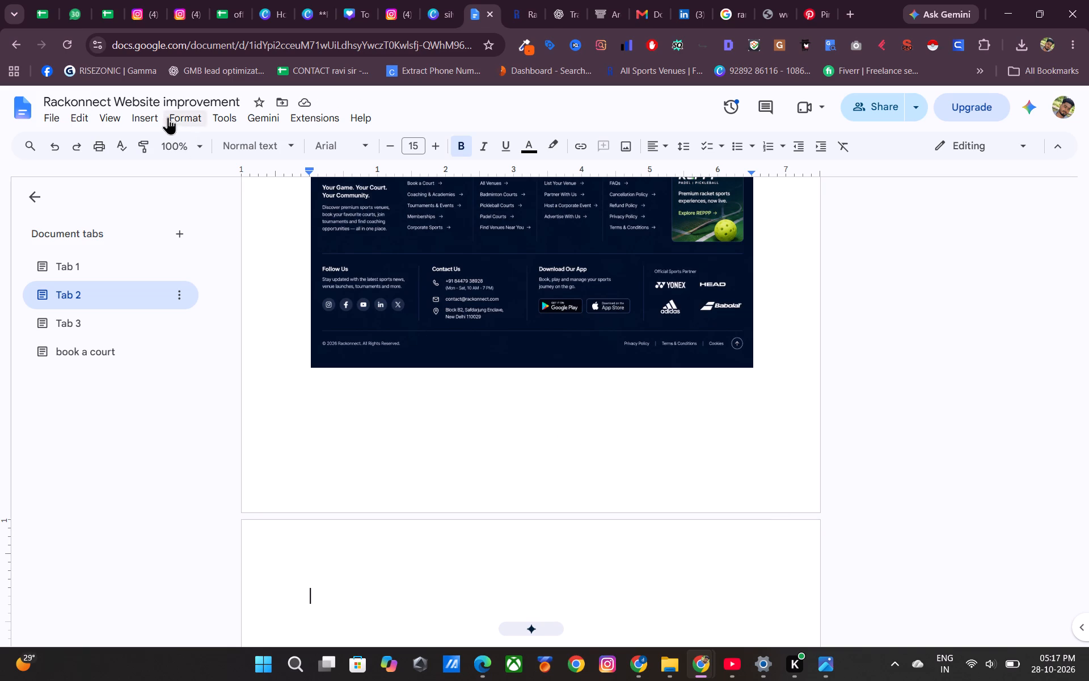
# Insert the "Rackonnect Padel Court Showcase" image from Downloads on the new page.
pyautogui.click(145, 117)
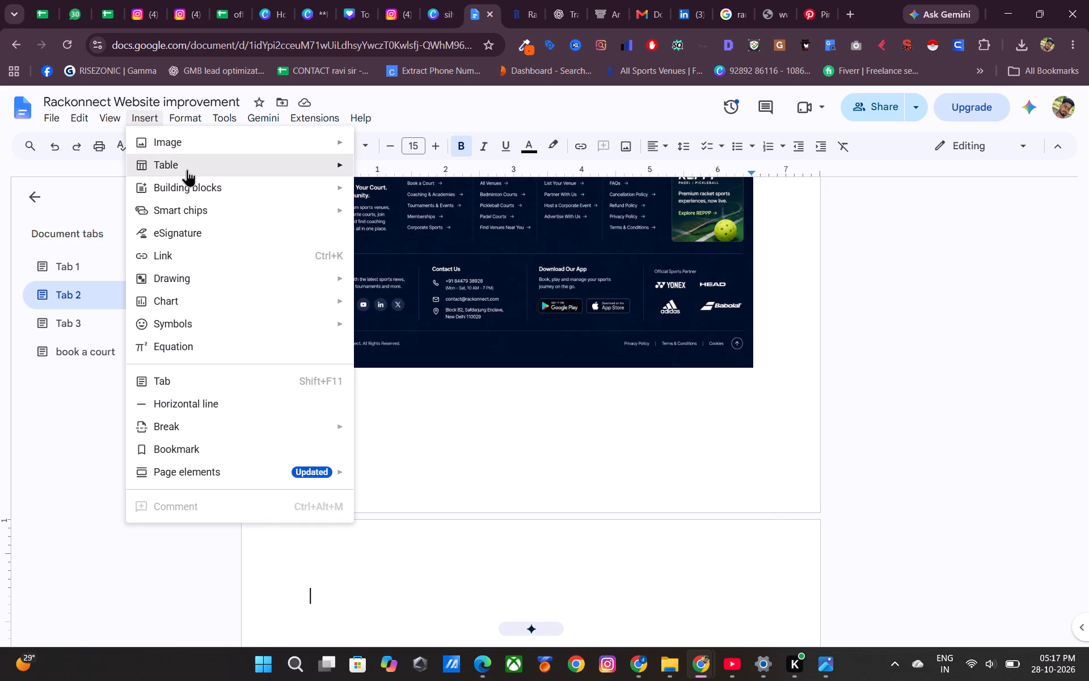
pyautogui.click(197, 148)
pyautogui.click(395, 182)
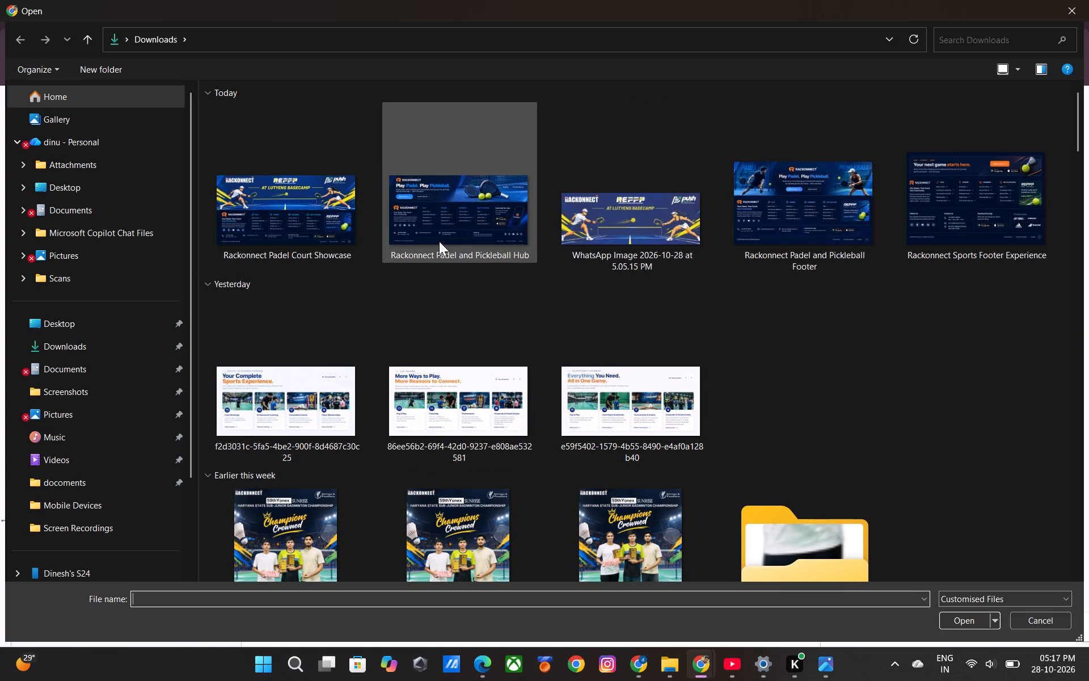
pyautogui.click(307, 233)
pyautogui.moveTo(964, 620); pyautogui.dragTo(960, 620)
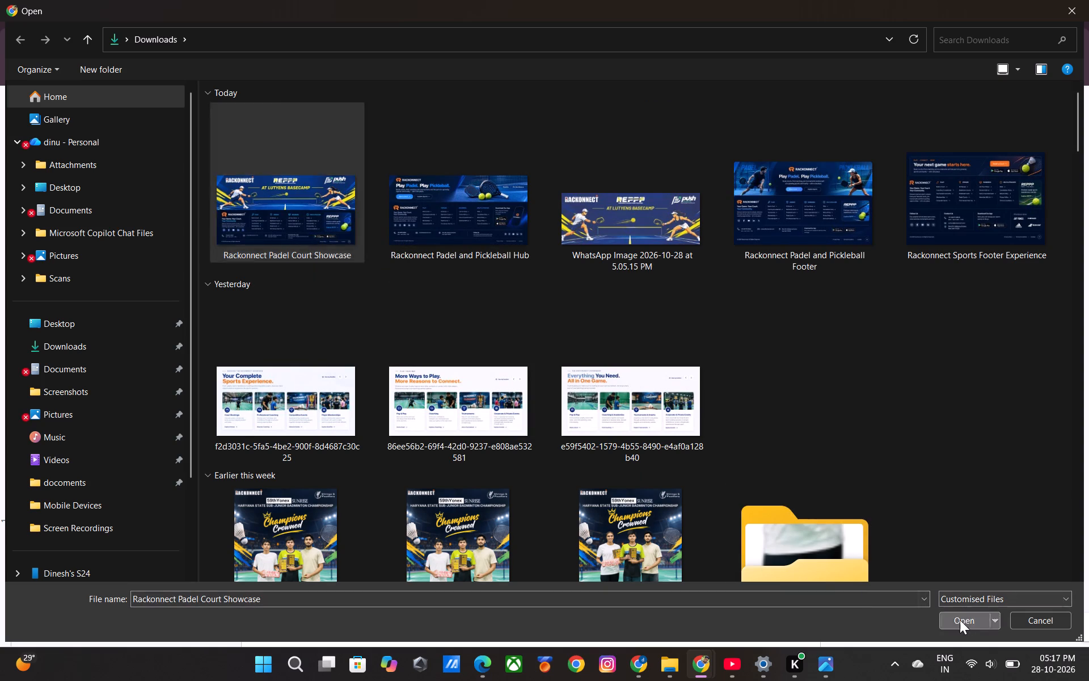
pyautogui.moveTo(960, 620); pyautogui.dragTo(958, 620)
pyautogui.scroll(-1, 607, 490)
pyautogui.scroll(1, 723, 465)
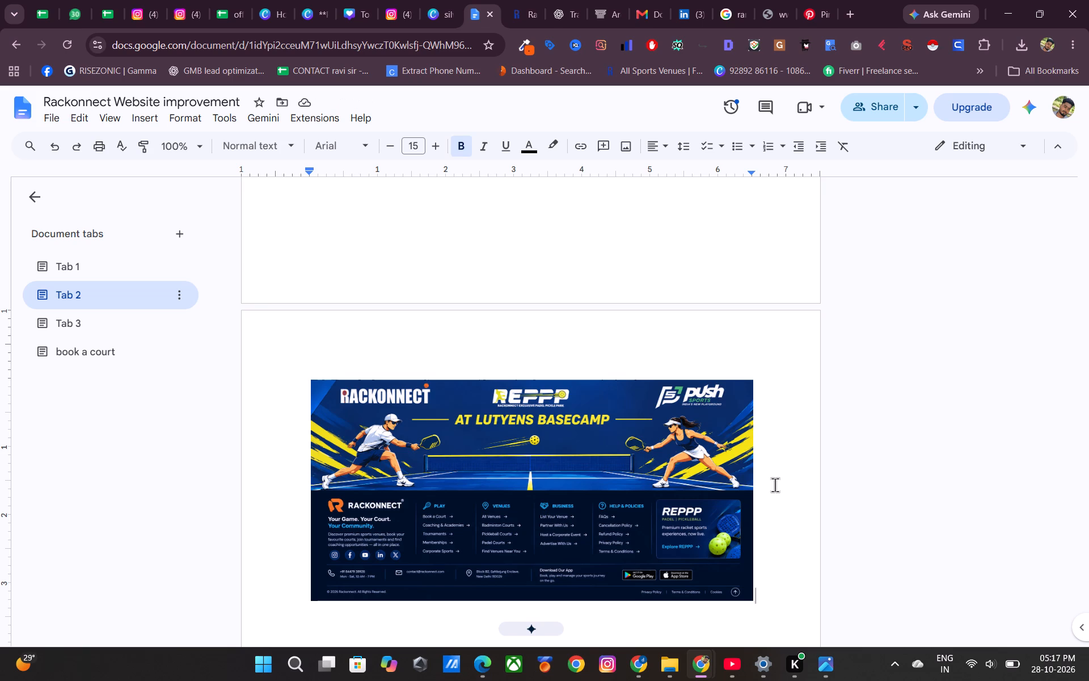
# In the page header above the "Play Padel. Play Pickleball." image, apply the existing header format settings and enter "Suggestion".
pyautogui.scroll(3, 771, 445)
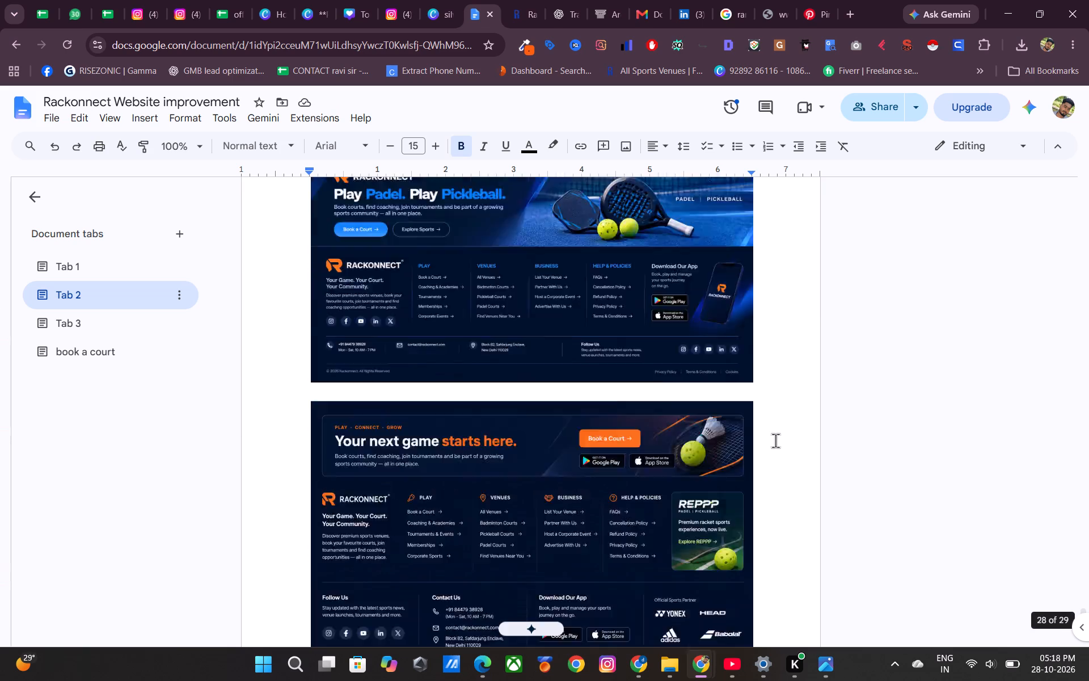
pyautogui.scroll(1, 775, 440)
pyautogui.click(320, 443)
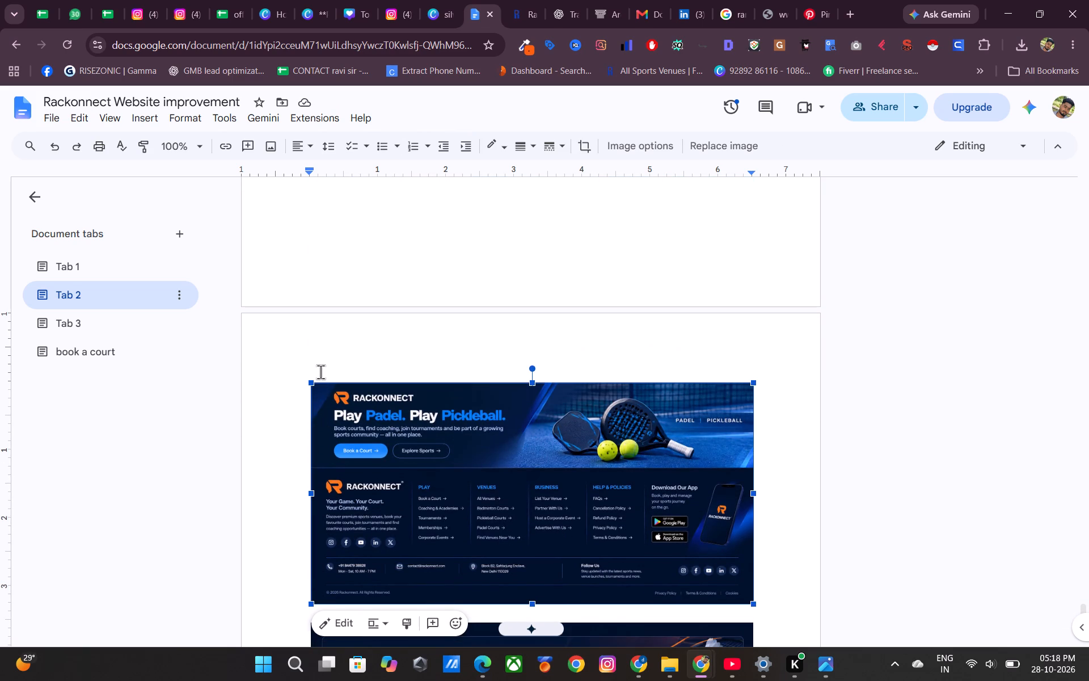
pyautogui.doubleClick(319, 365)
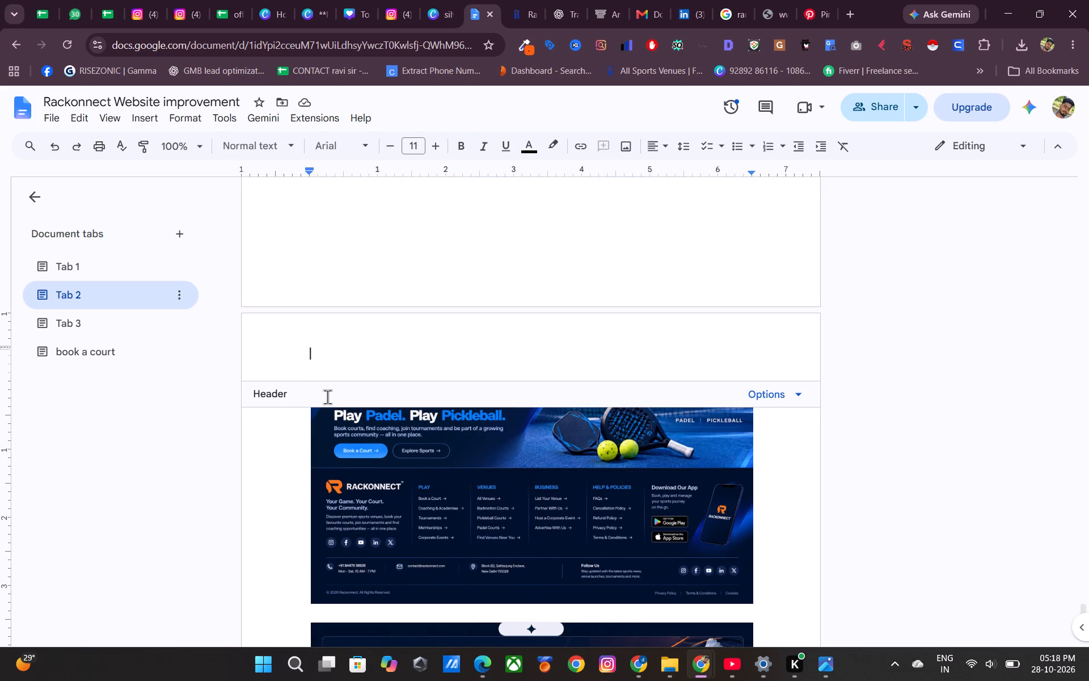
pyautogui.click(758, 398)
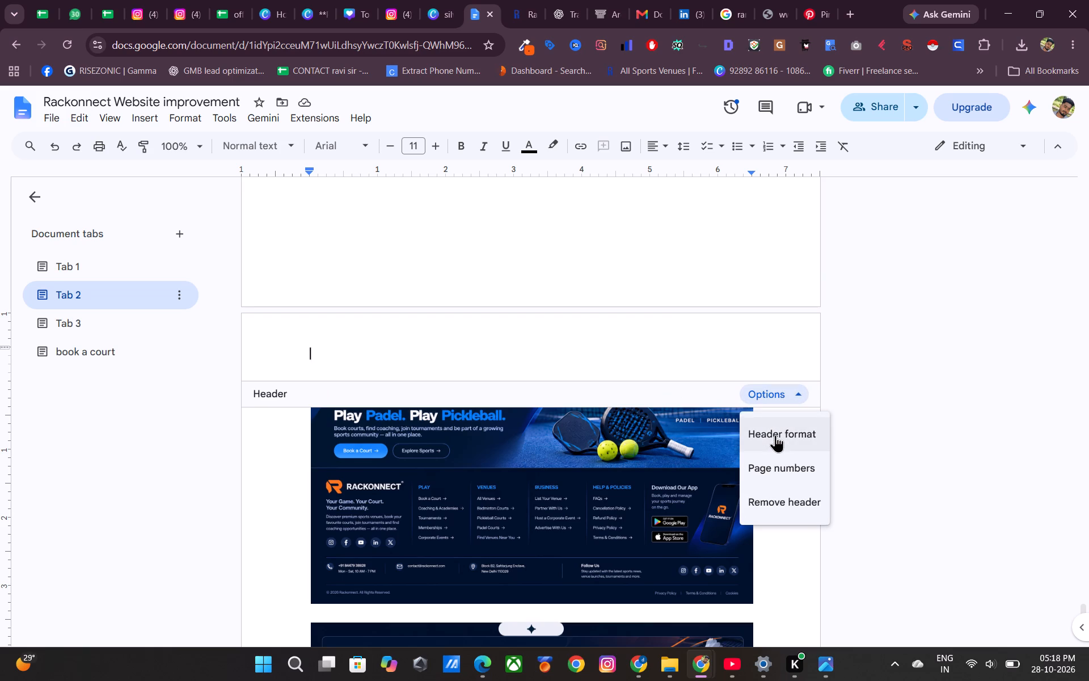
pyautogui.click(775, 435)
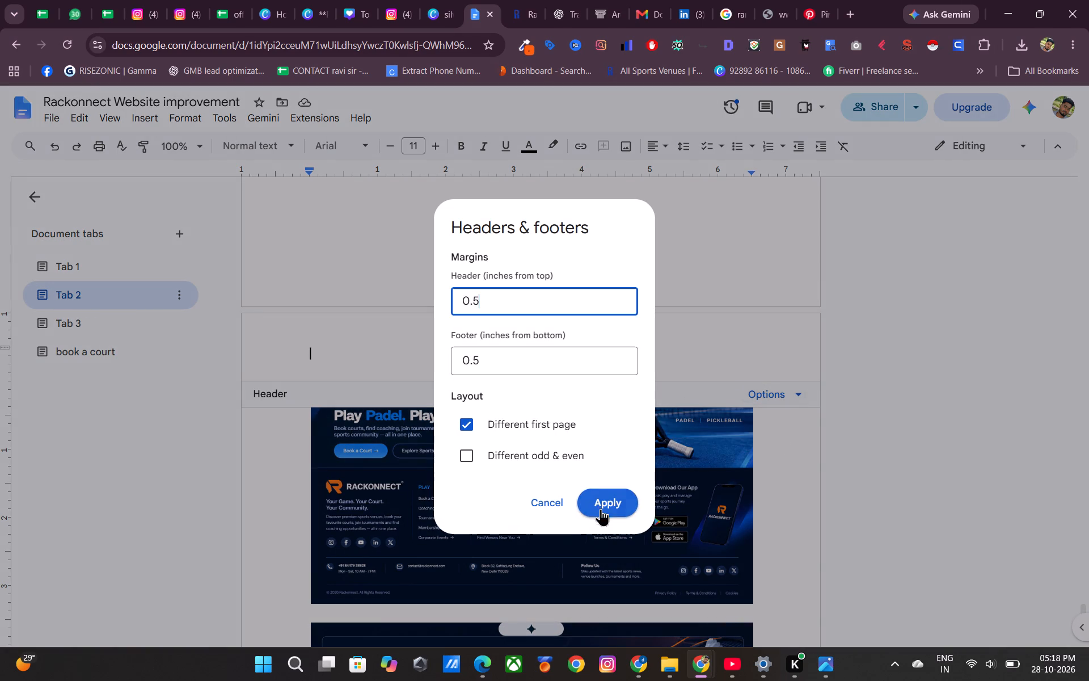
pyautogui.click(604, 514)
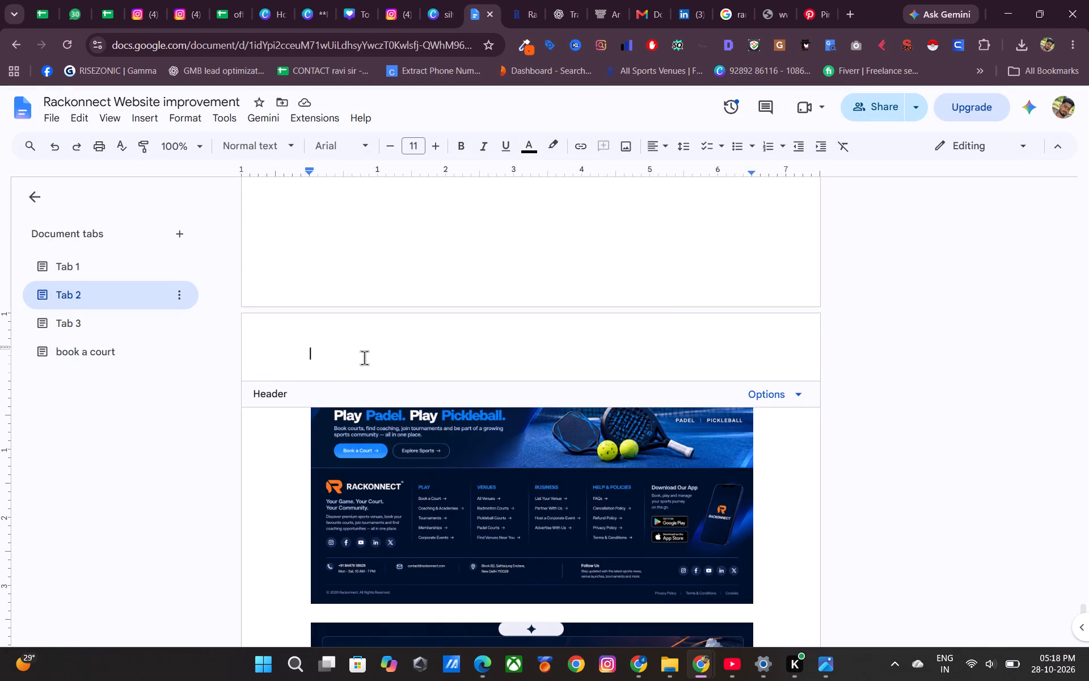
pyautogui.write('su')
pyautogui.write('ggestion')
pyautogui.press('space')
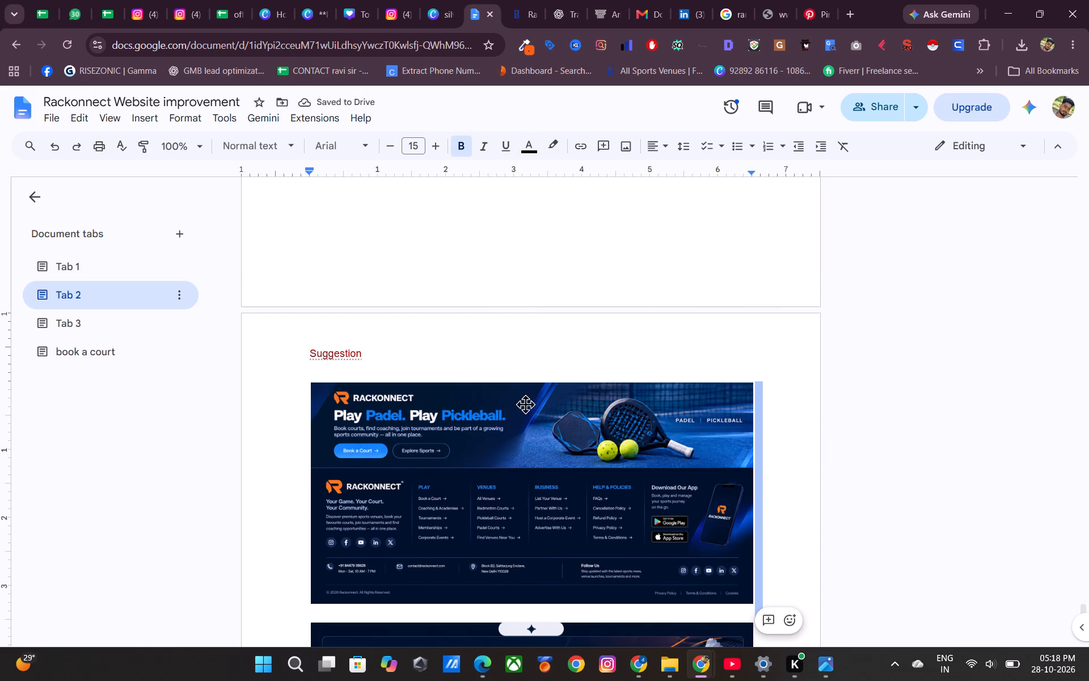
# Check the surrounding pages of Tab 2 to see where the "Suggestion" header appears.
pyautogui.scroll(-1, 689, 431)
pyautogui.scroll(1, 700, 443)
pyautogui.scroll(-1, 708, 446)
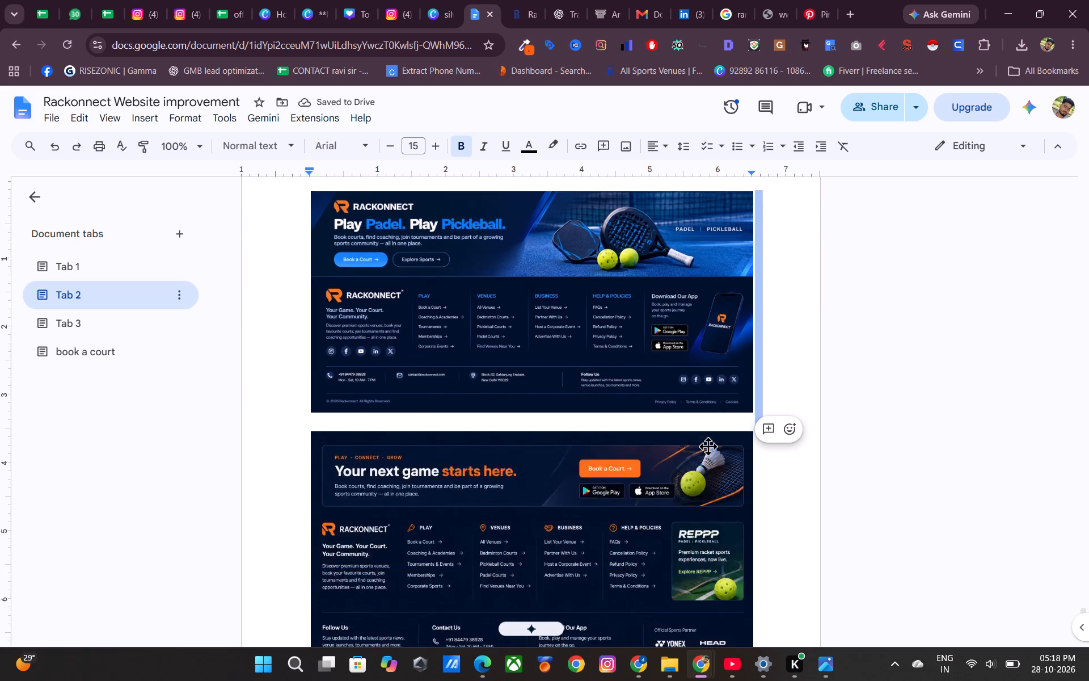
pyautogui.scroll(1, 708, 446)
pyautogui.scroll(-1, 659, 431)
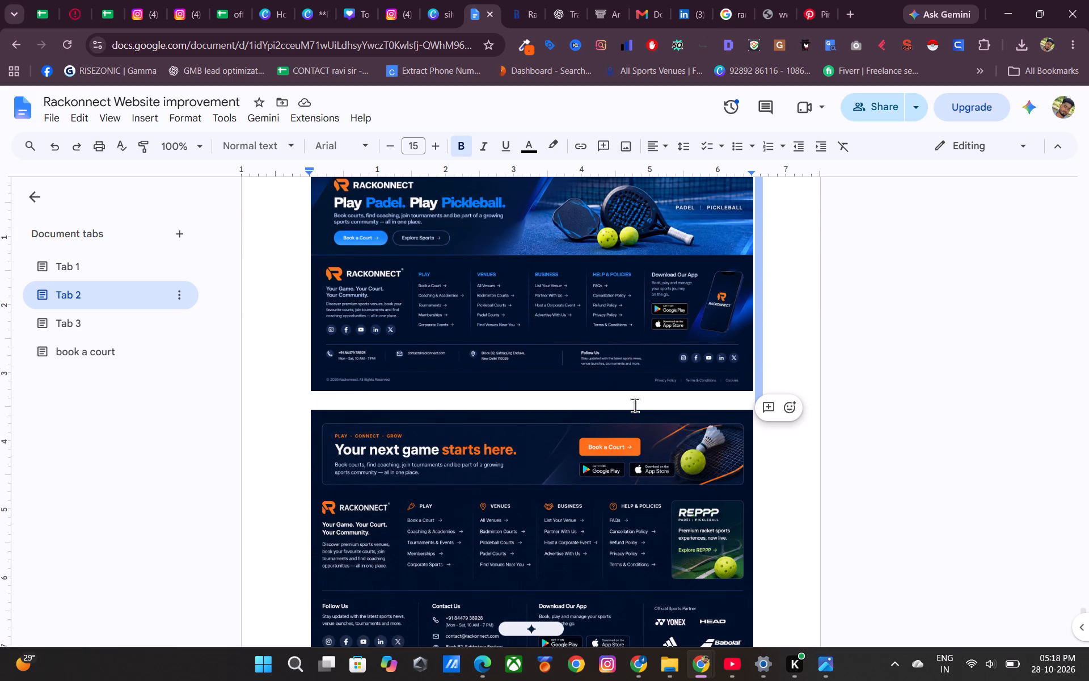
pyautogui.scroll(-1, 617, 431)
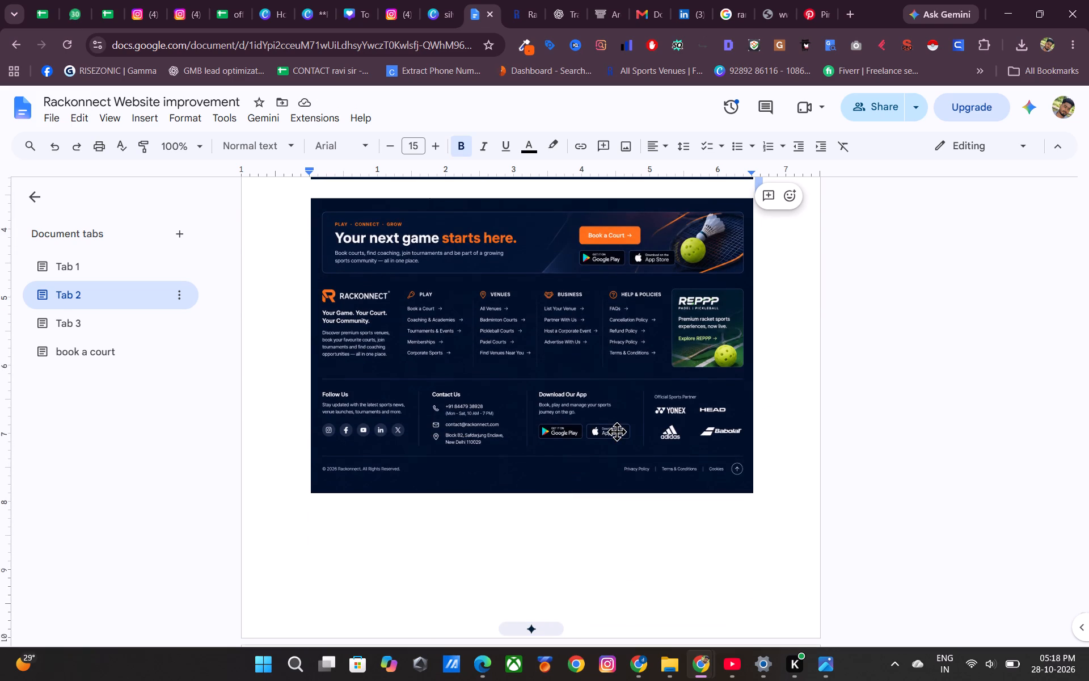
pyautogui.scroll(1, 609, 426)
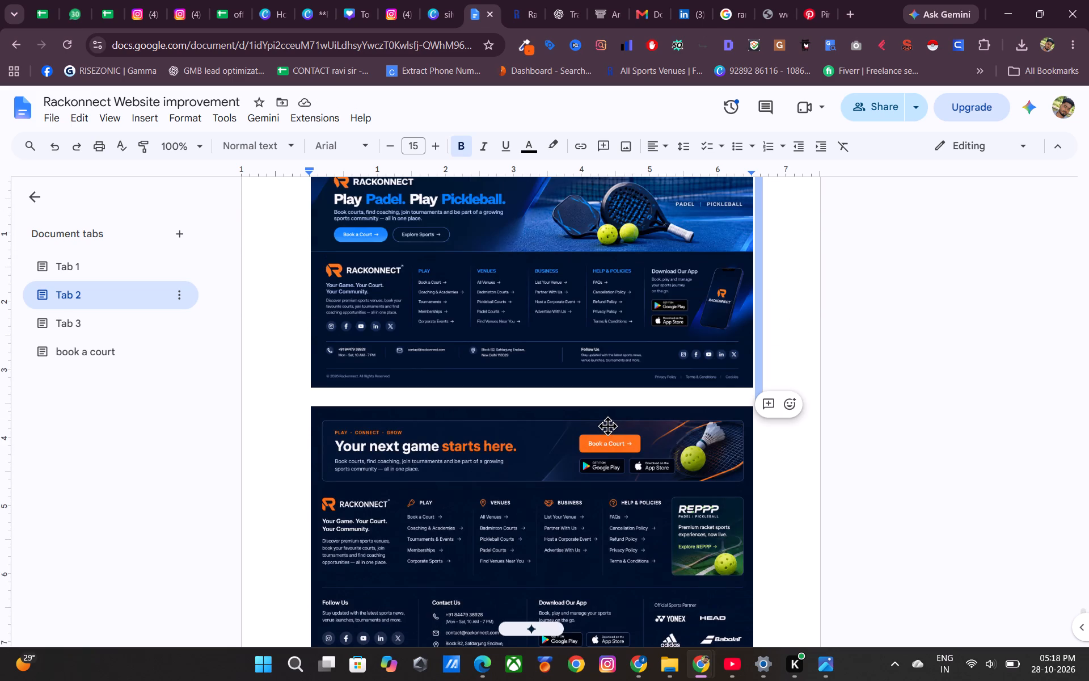
pyautogui.scroll(-3, 607, 426)
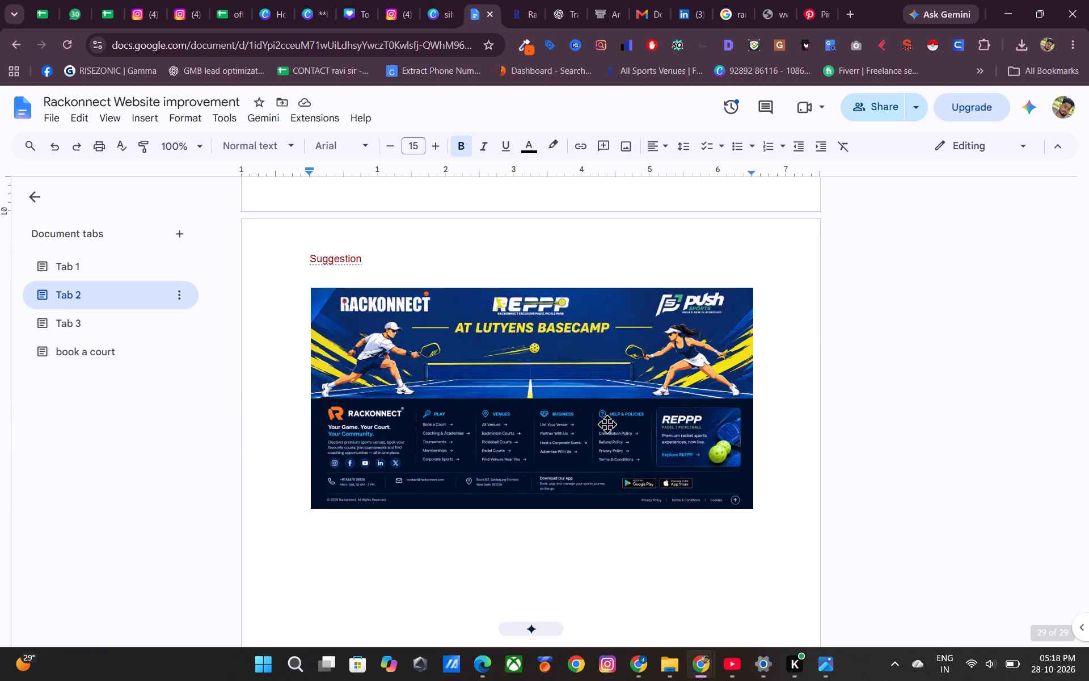
pyautogui.scroll(10, 607, 424)
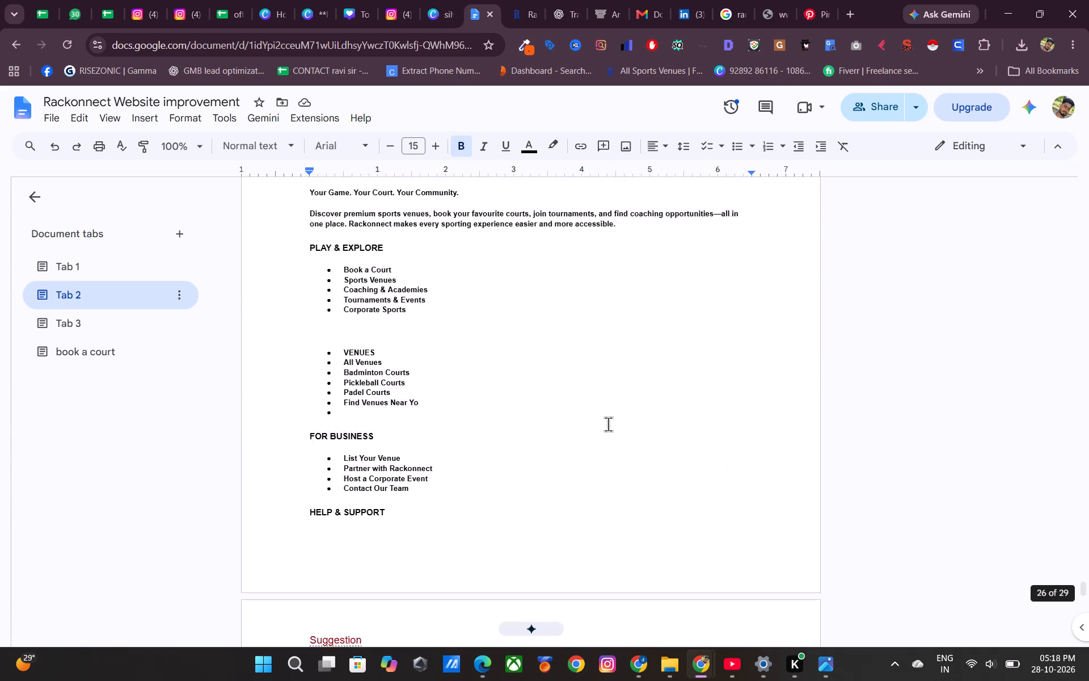
pyautogui.scroll(6, 608, 424)
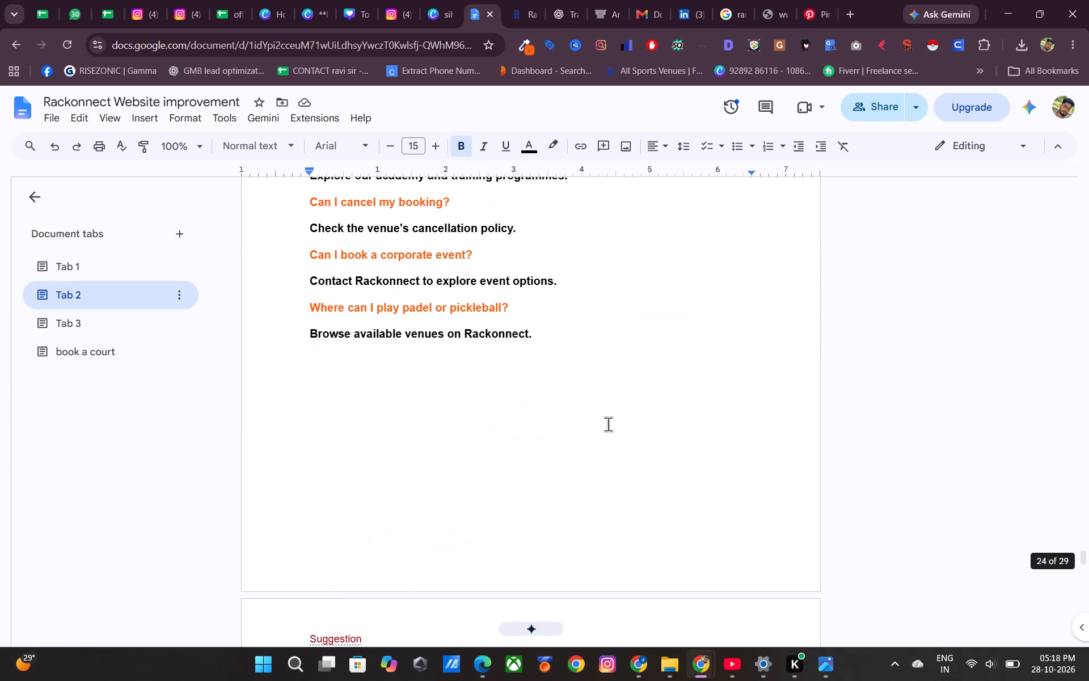
pyautogui.scroll(7, 608, 424)
pyautogui.scroll(-1, 608, 424)
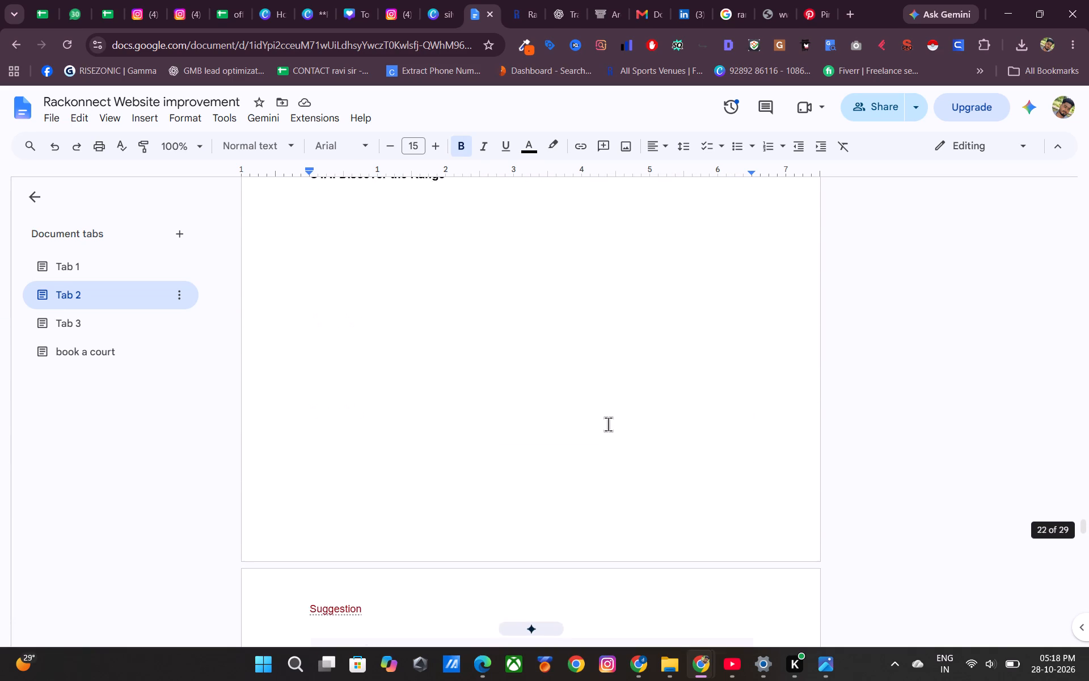
pyautogui.scroll(-14, 608, 424)
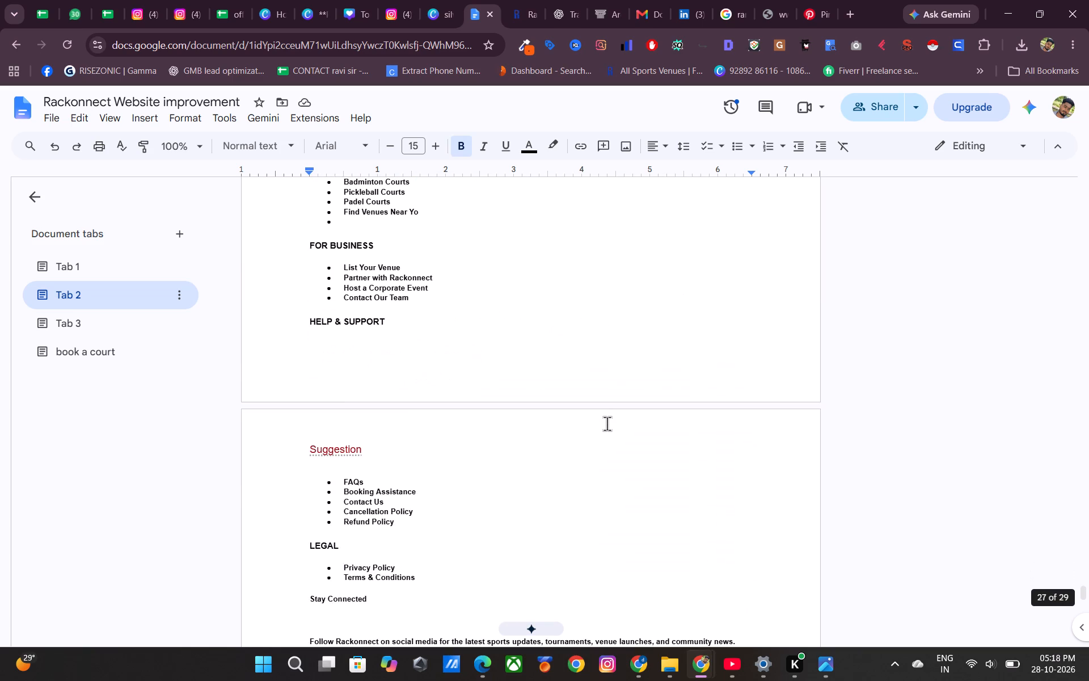
pyautogui.scroll(-8, 607, 423)
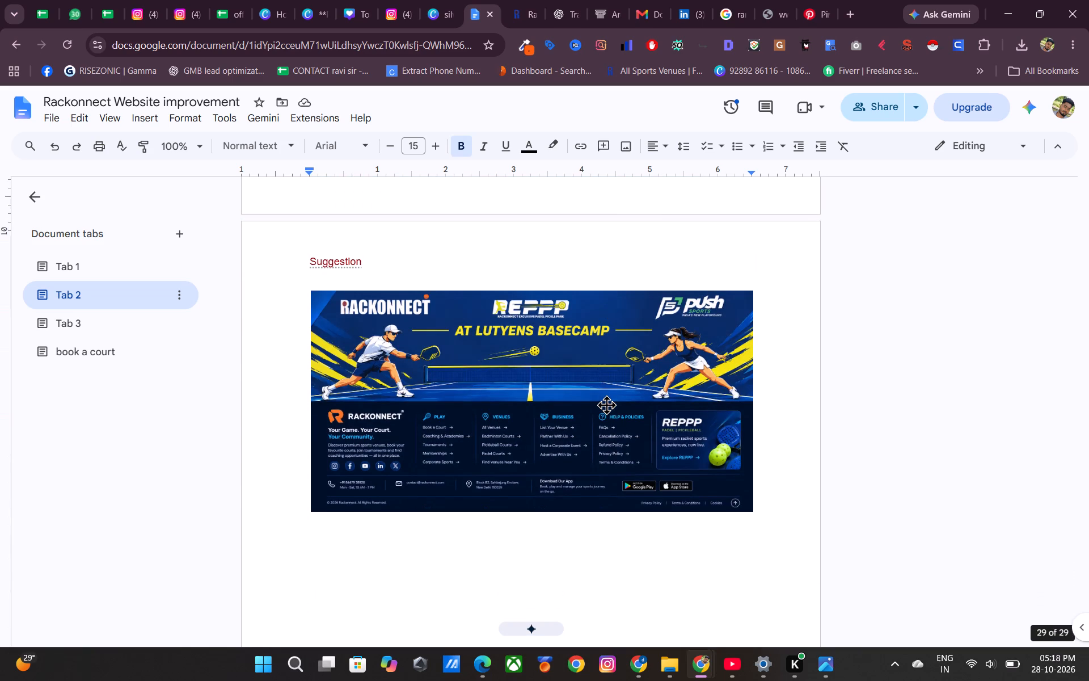
# Undo the header coloring and the "Suggestion" header text, keeping the "Rackonnect Padel Court Showcase" image on the last page.
pyautogui.hotkey('ctrl', 'z')
pyautogui.hotkey('ctrl', 'z')
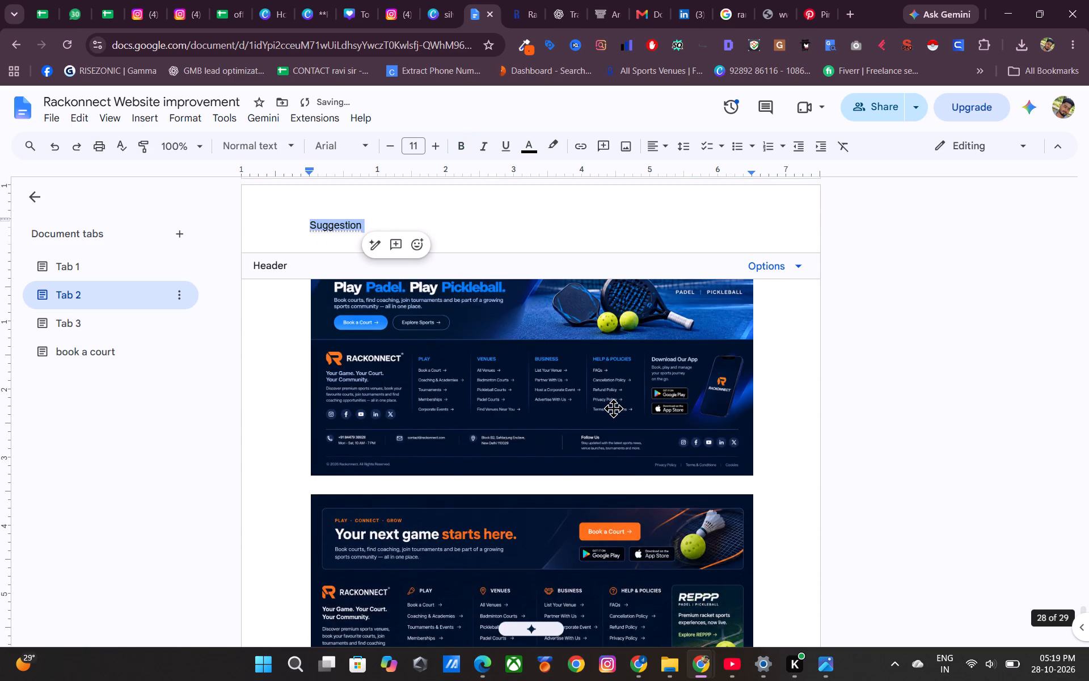
pyautogui.hotkey('ctrl', 'z')
pyautogui.hotkey('ctrl', 'z')
pyautogui.hotkey('ctrl', 'z')
pyautogui.hotkey('ctrl', 'z')
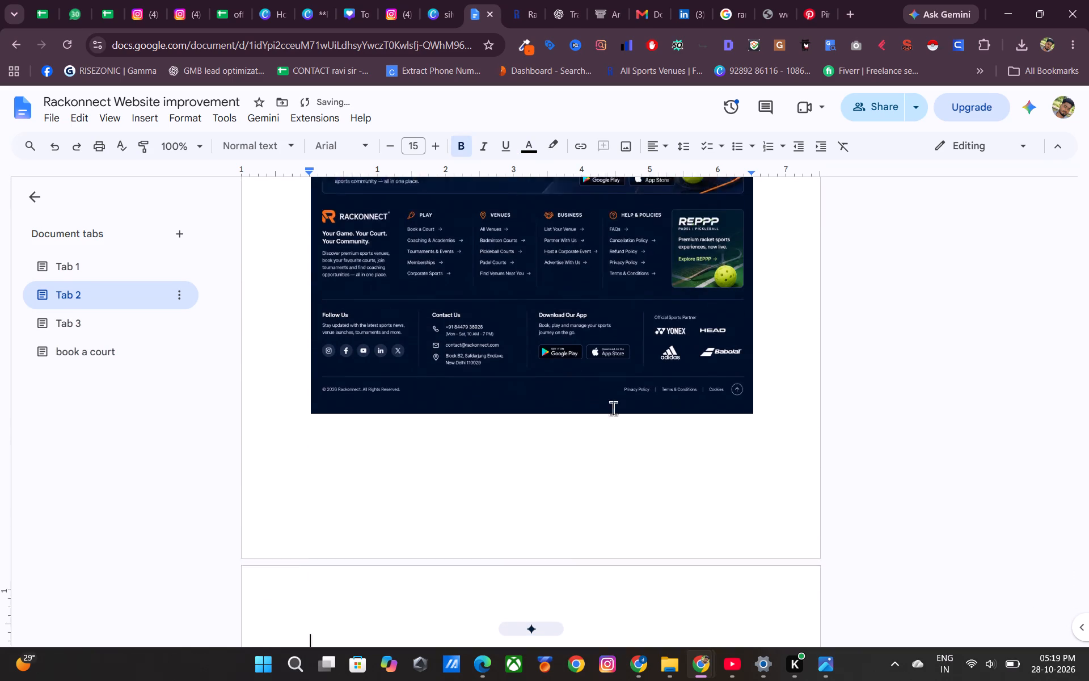
pyautogui.scroll(-4, 613, 408)
pyautogui.scroll(2, 610, 411)
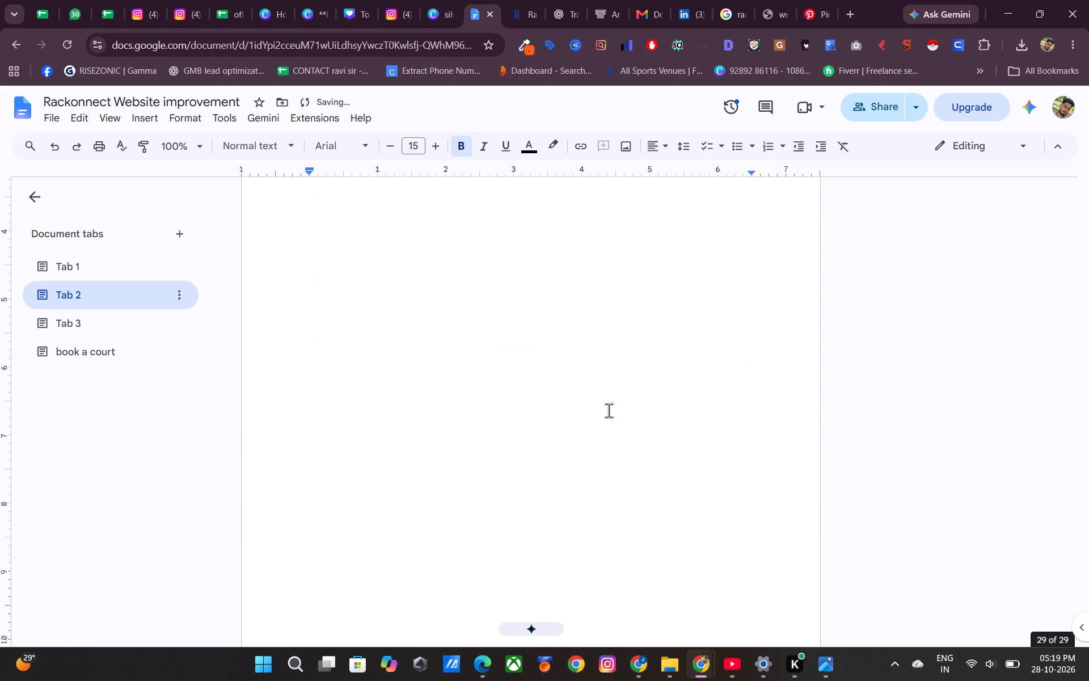
pyautogui.scroll(4, 609, 410)
pyautogui.scroll(-4, 620, 410)
pyautogui.hotkey('ctrl', 'y')
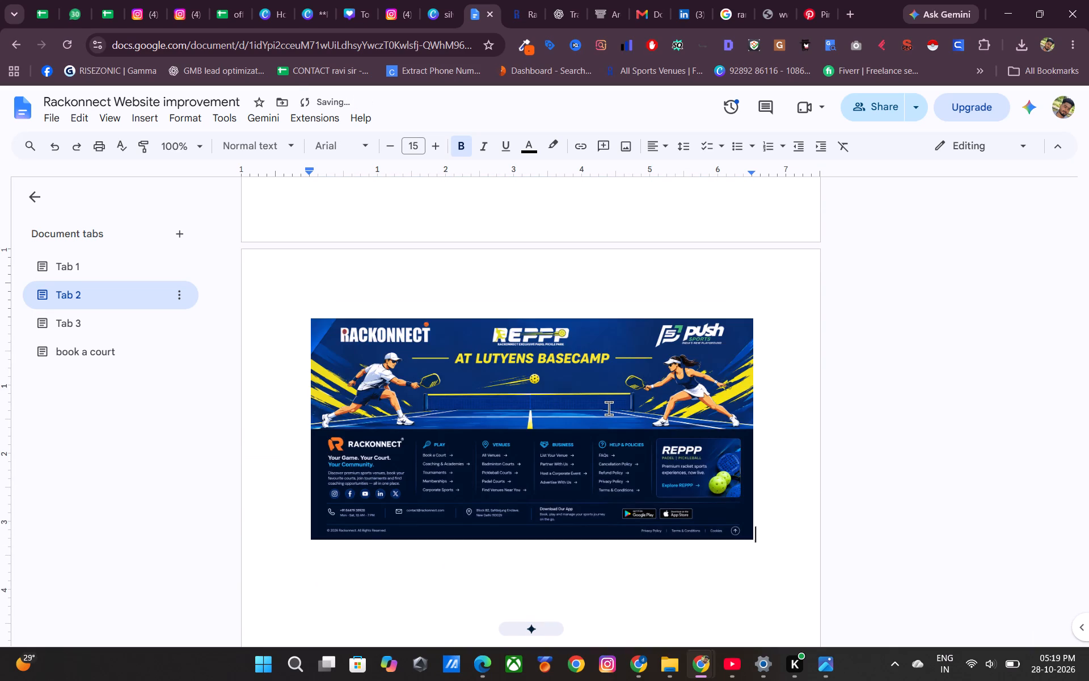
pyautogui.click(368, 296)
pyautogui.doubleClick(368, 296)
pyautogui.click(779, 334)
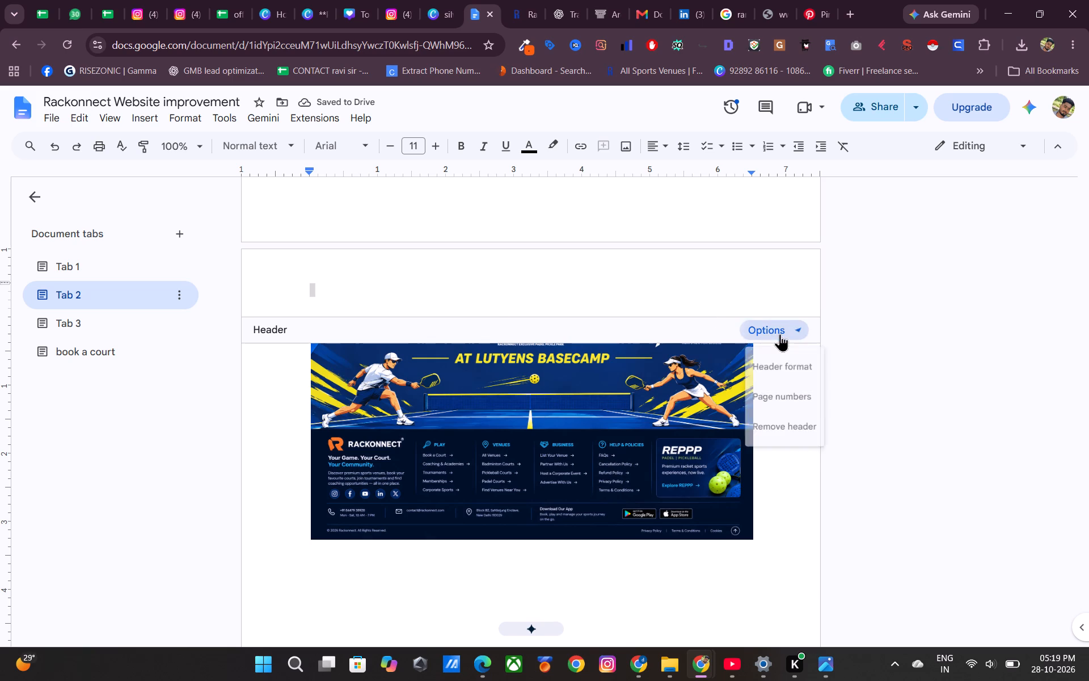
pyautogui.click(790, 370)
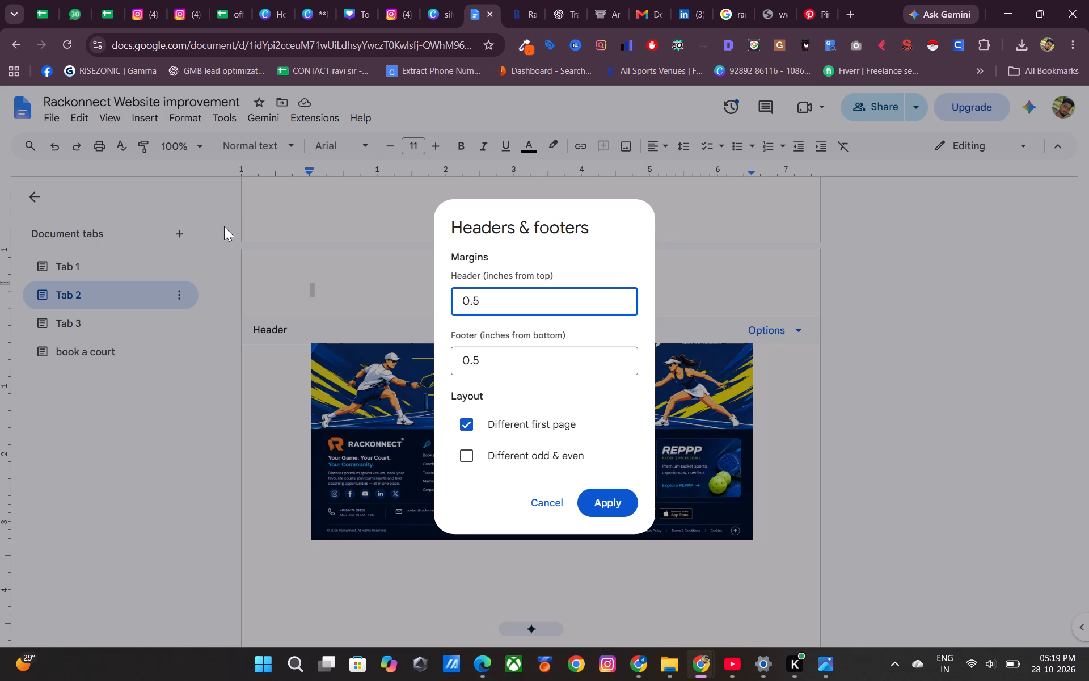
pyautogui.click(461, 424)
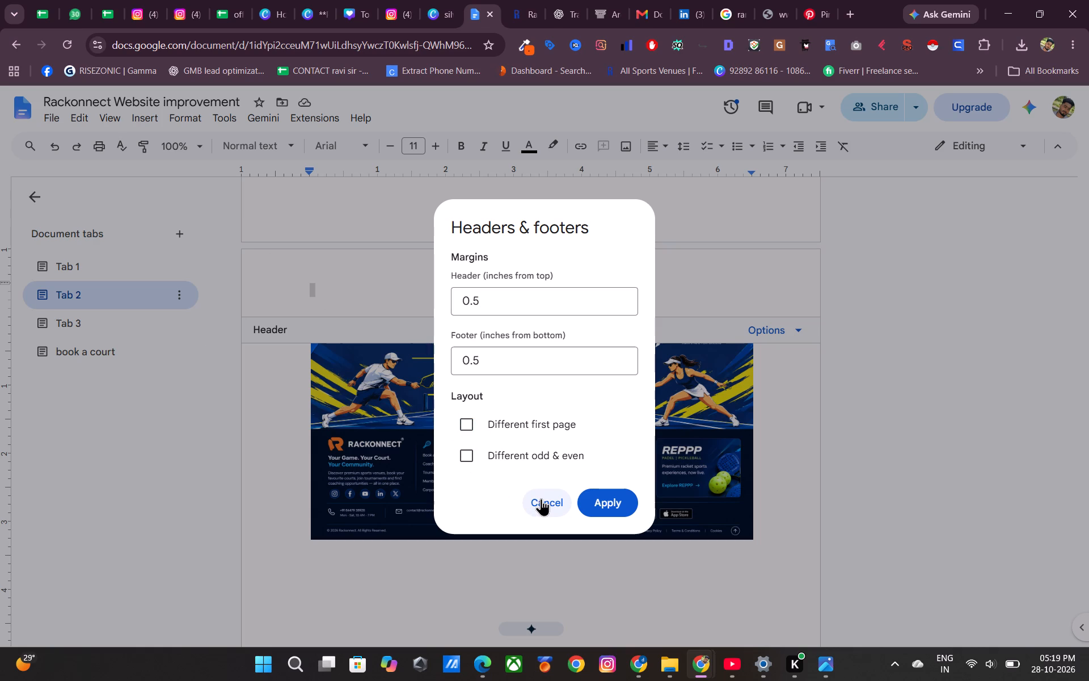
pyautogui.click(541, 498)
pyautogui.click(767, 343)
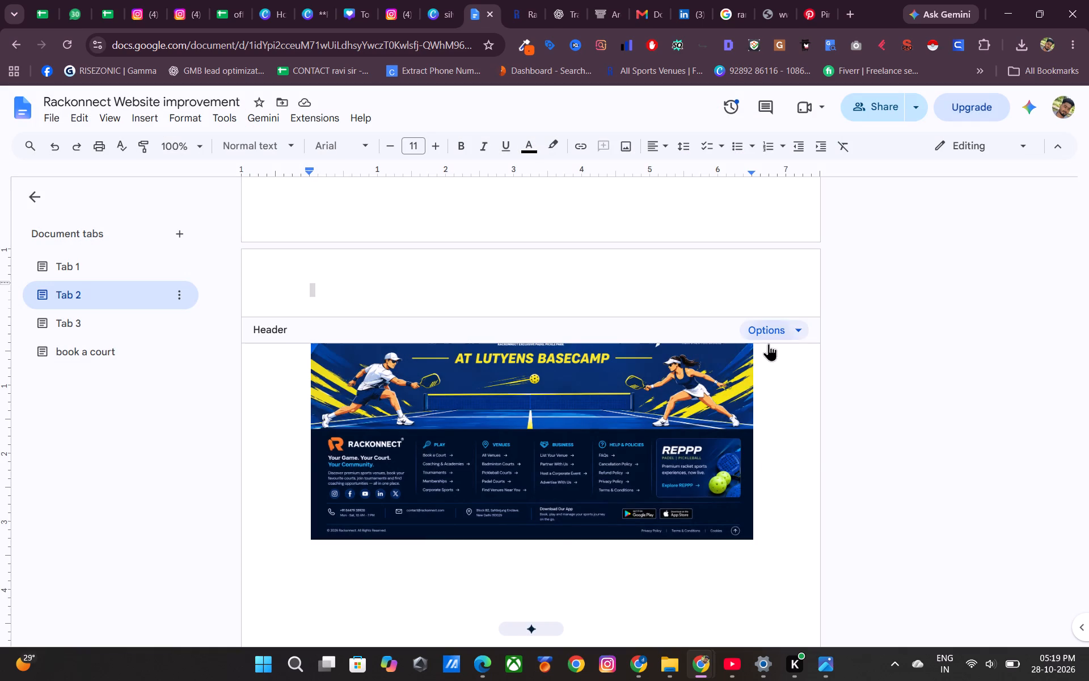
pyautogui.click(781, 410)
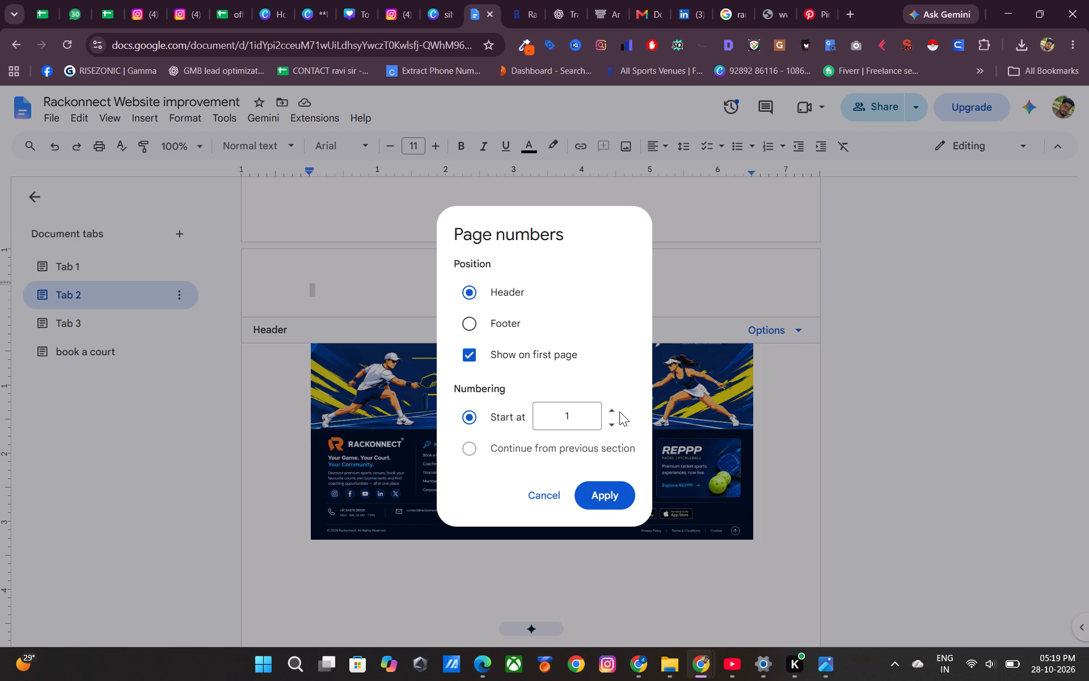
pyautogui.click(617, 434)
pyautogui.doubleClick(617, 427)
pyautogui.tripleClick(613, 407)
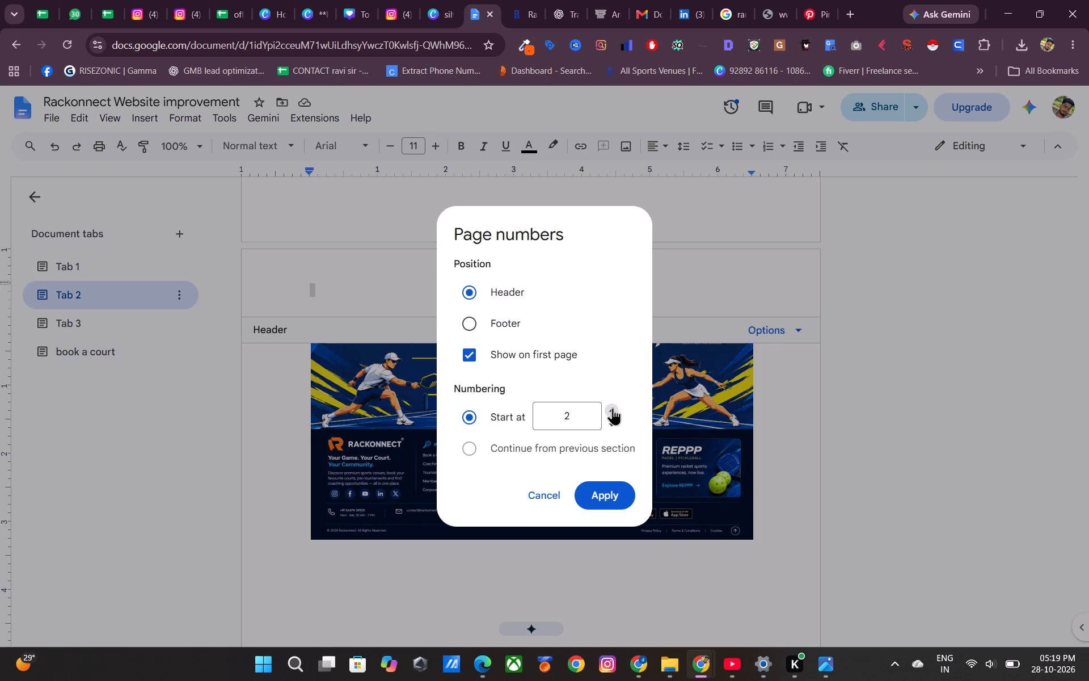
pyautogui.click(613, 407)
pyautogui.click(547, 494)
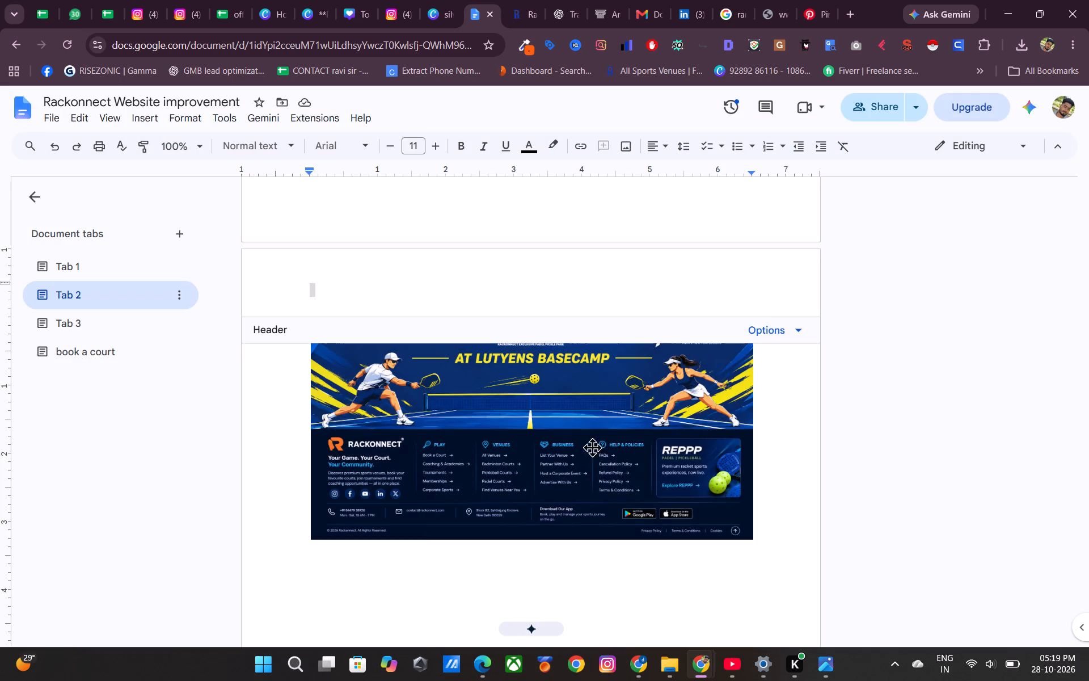
# Set the header format to different odd and even pages, without a different first page, and a 0.1 inch footer margin.
pyautogui.click(783, 342)
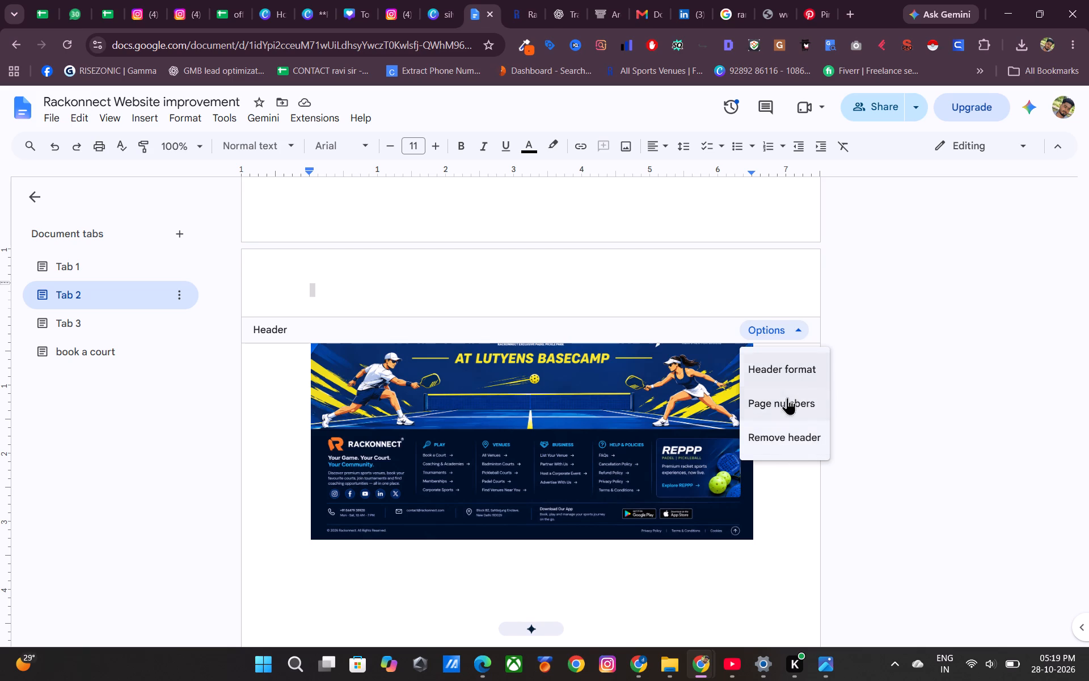
pyautogui.click(787, 375)
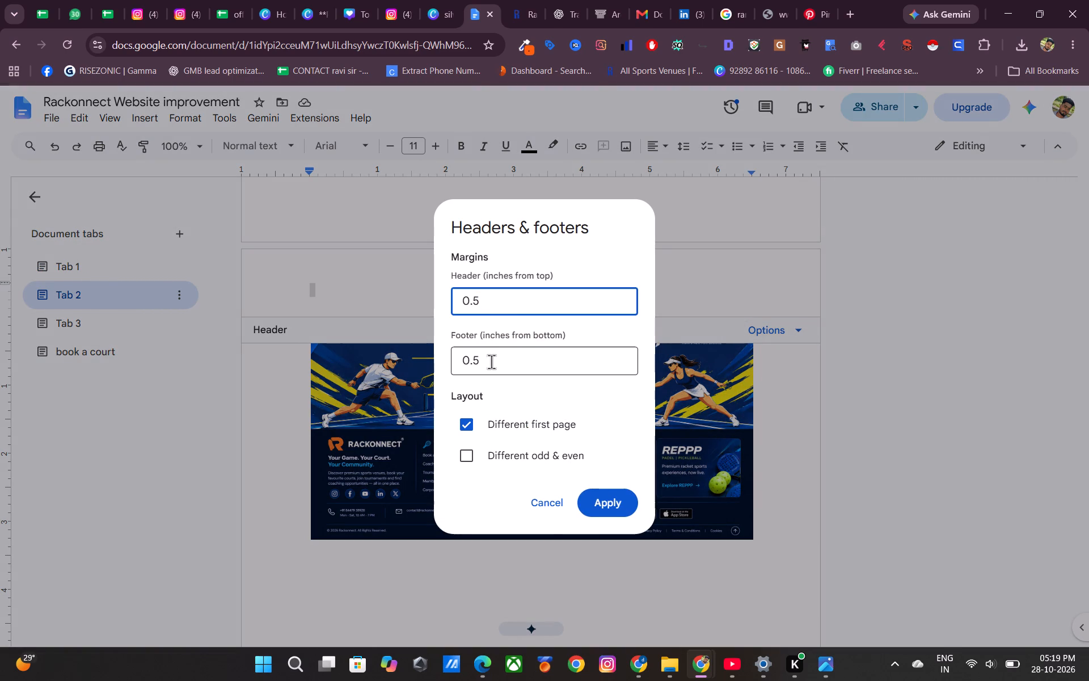
pyautogui.moveTo(487, 304); pyautogui.dragTo(455, 308)
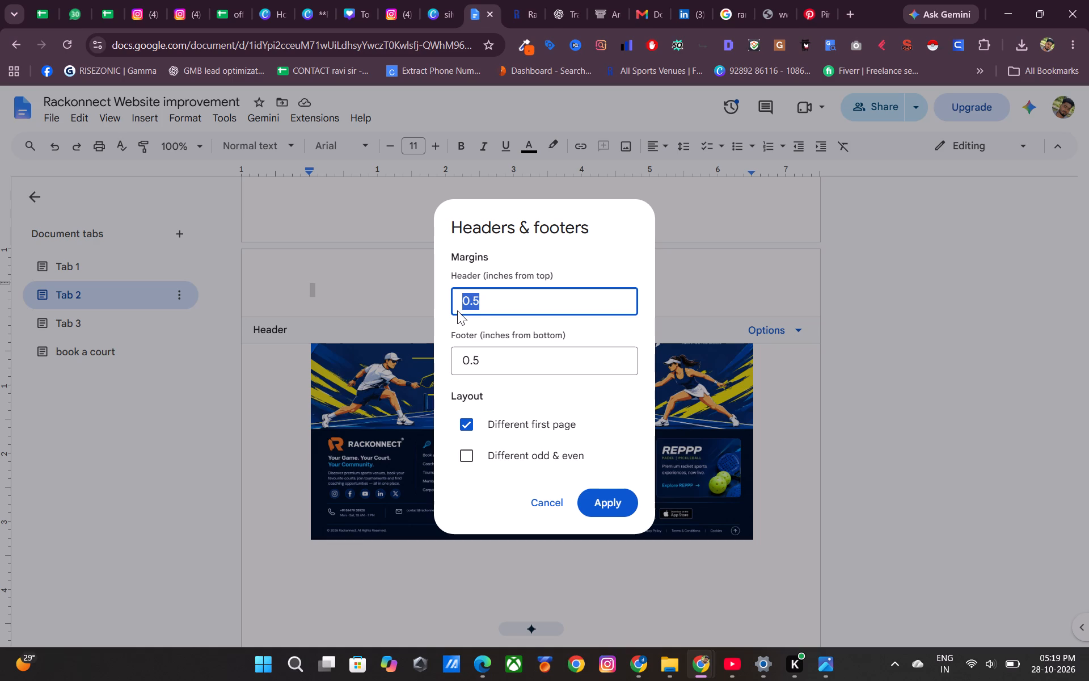
pyautogui.press('BackSpace')
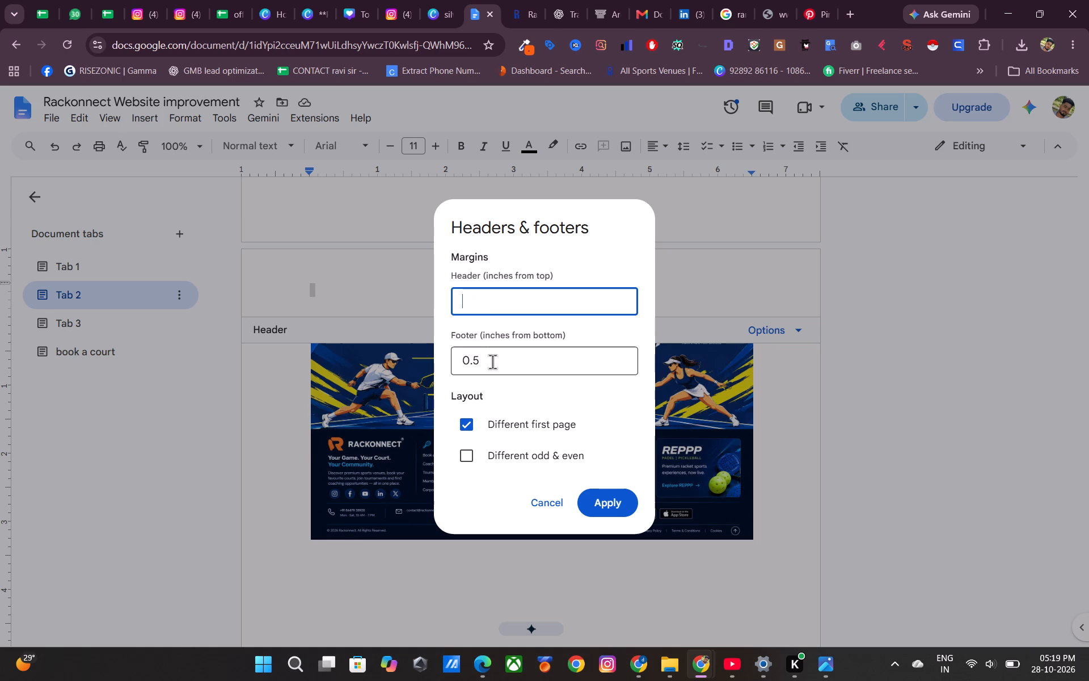
pyautogui.click(466, 453)
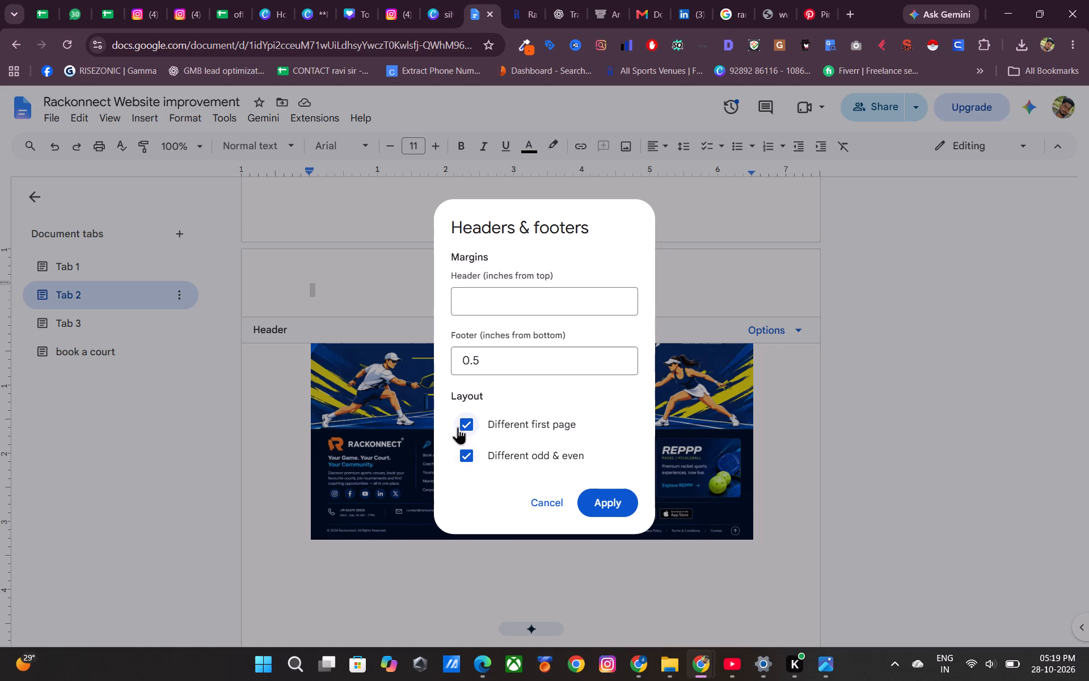
pyautogui.click(467, 423)
pyautogui.moveTo(482, 360); pyautogui.dragTo(467, 360)
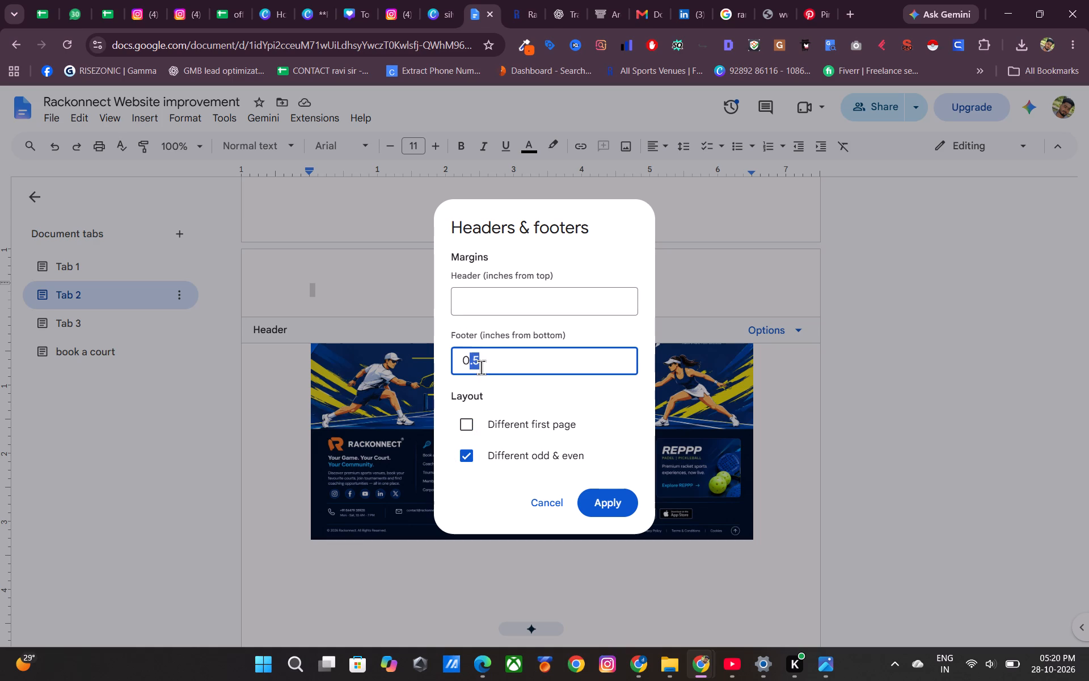
pyautogui.press('BackSpace')
pyautogui.press('.')
pyautogui.press('1')
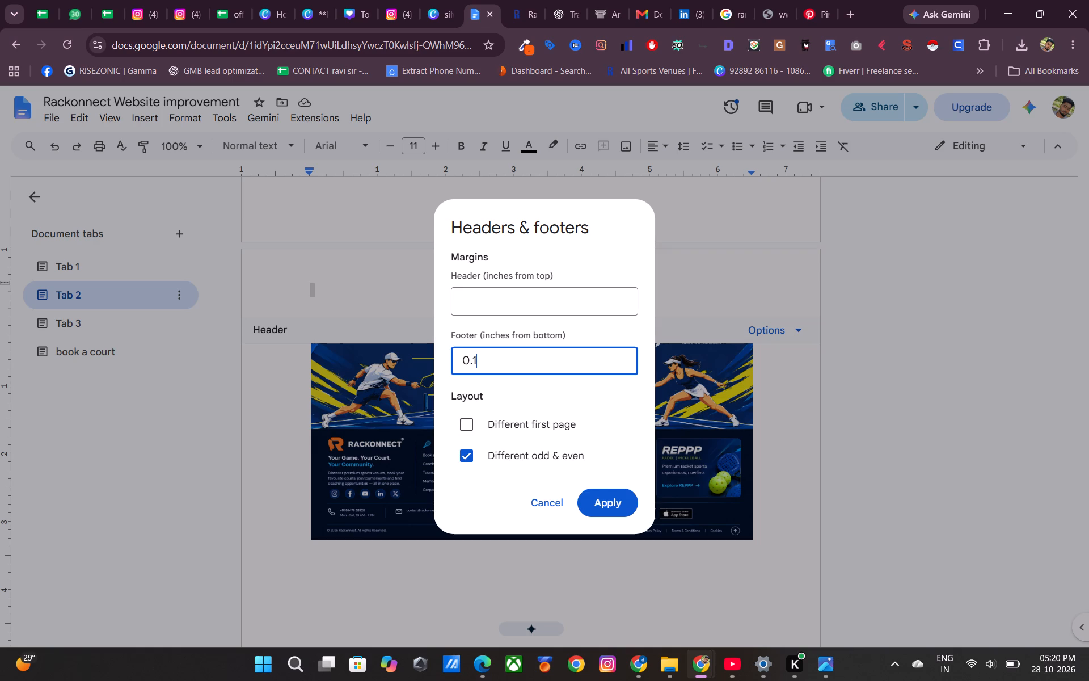
pyautogui.click(624, 503)
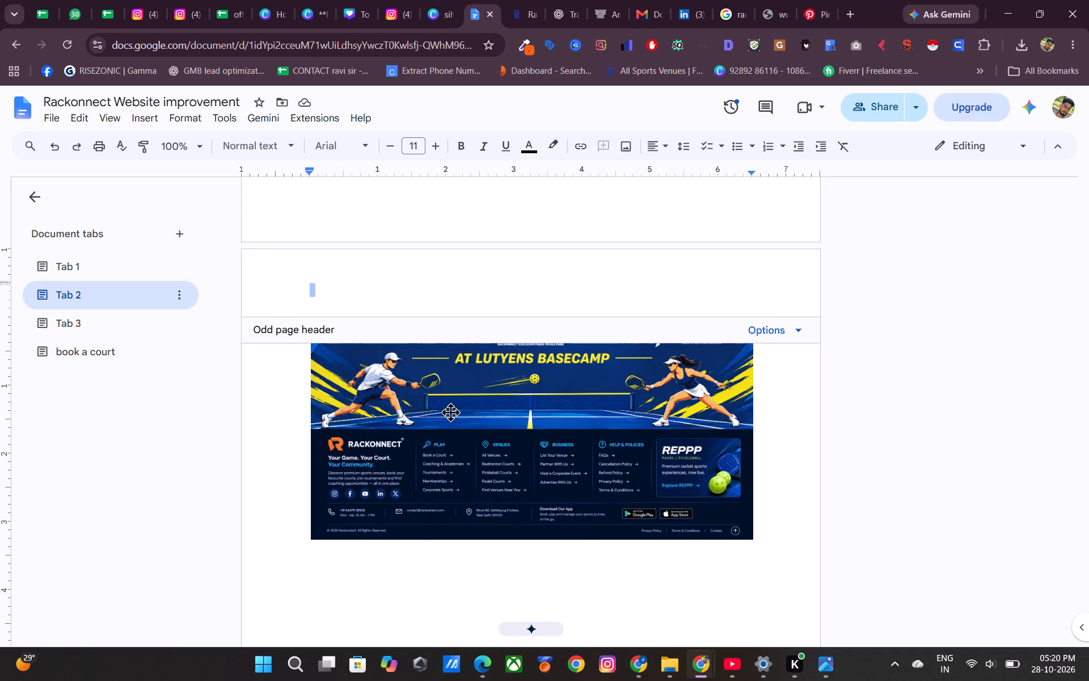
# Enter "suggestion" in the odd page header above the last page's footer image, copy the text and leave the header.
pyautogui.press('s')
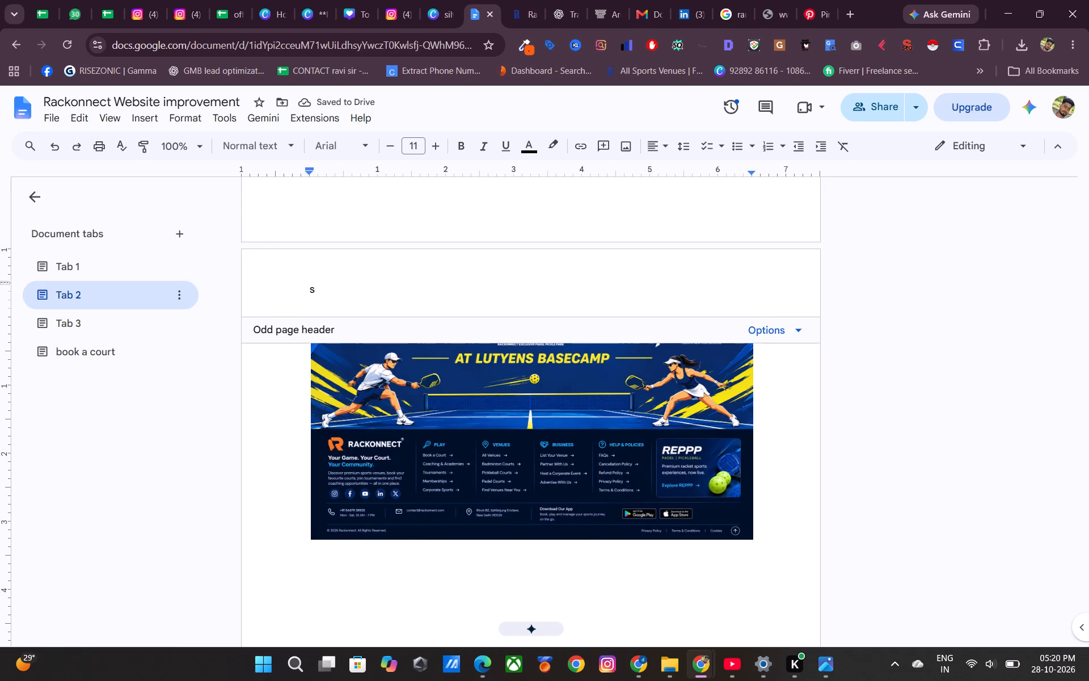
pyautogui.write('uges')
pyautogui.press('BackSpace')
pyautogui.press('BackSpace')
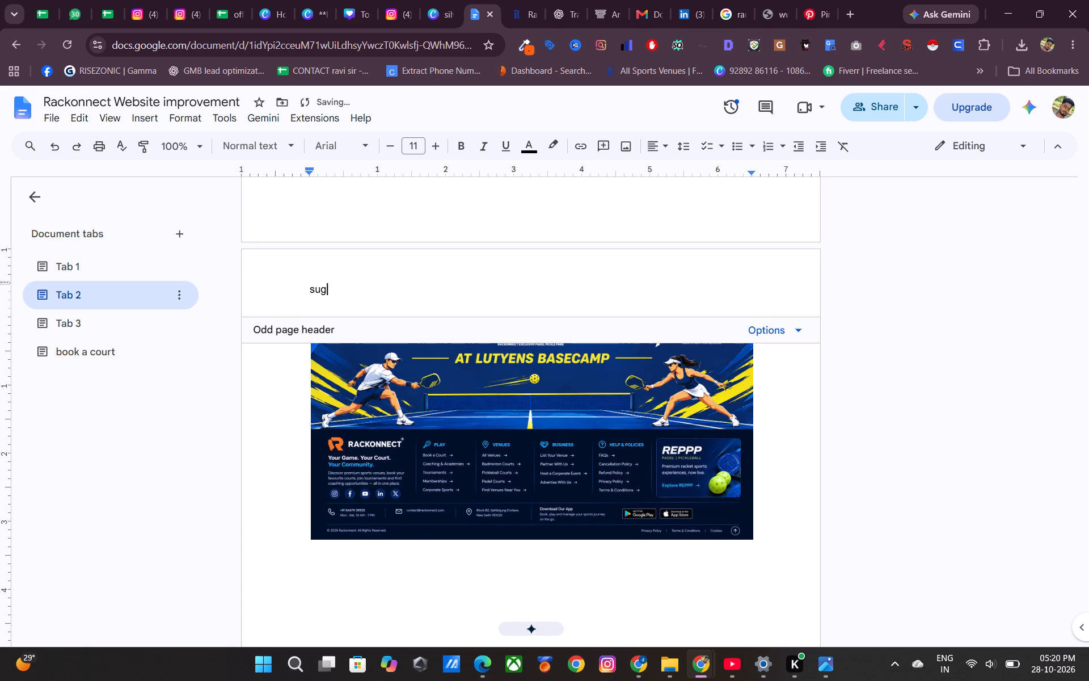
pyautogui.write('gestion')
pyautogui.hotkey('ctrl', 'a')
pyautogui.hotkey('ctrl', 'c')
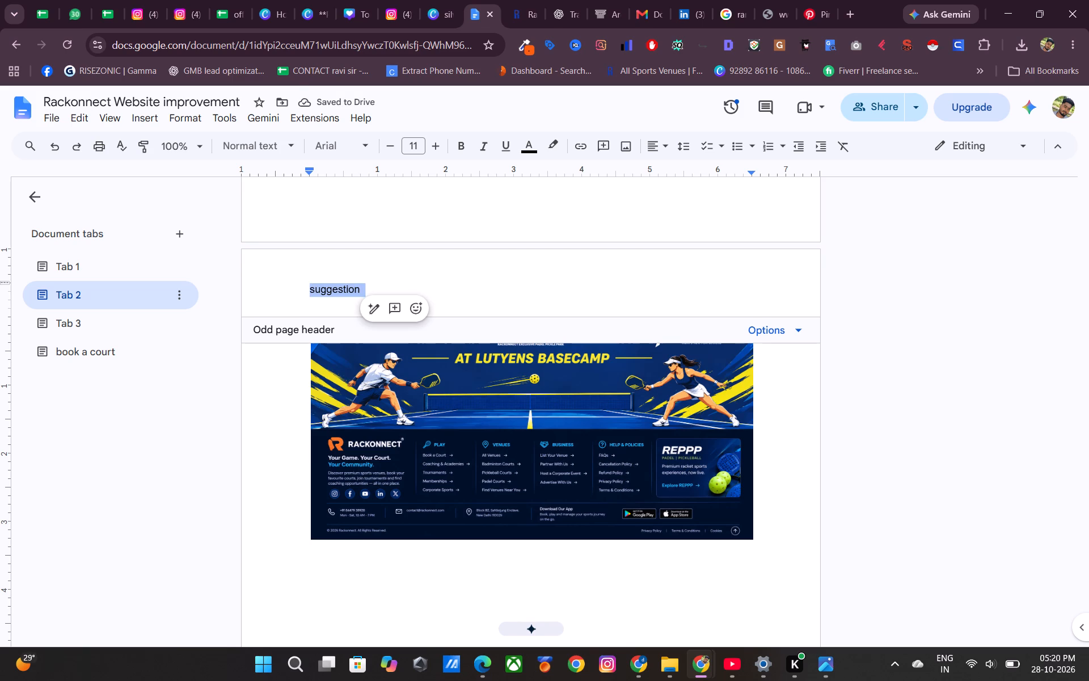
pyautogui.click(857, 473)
# Check the preceding pages of Tab 2 to see on which ones the "suggestion" header appears.
pyautogui.scroll(2, 916, 448)
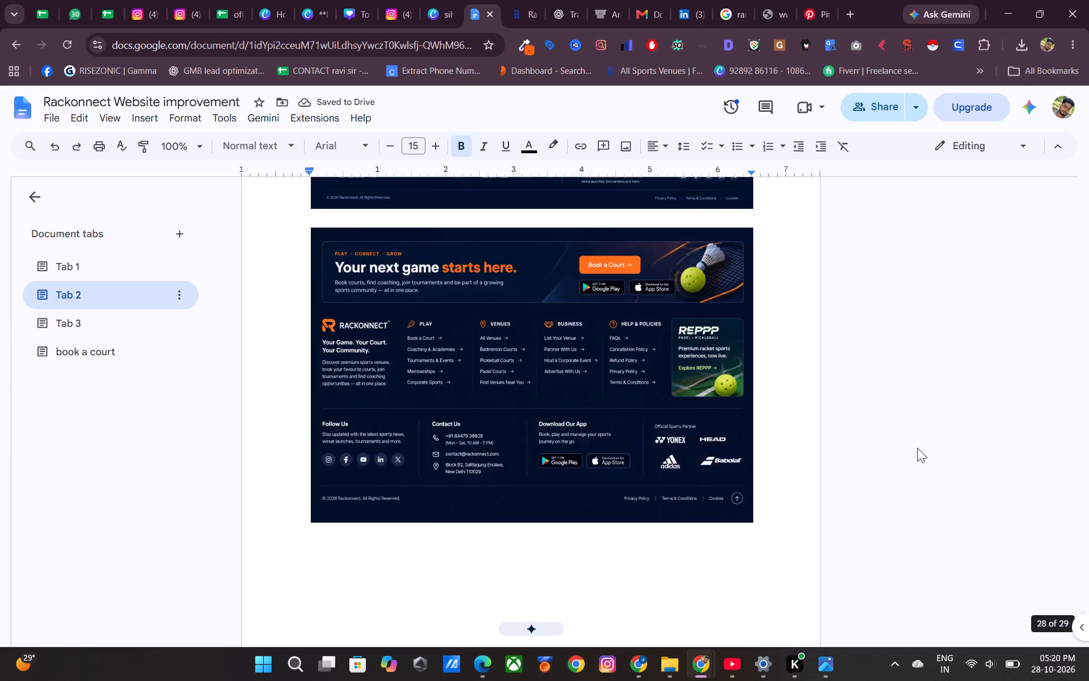
pyautogui.scroll(9, 917, 448)
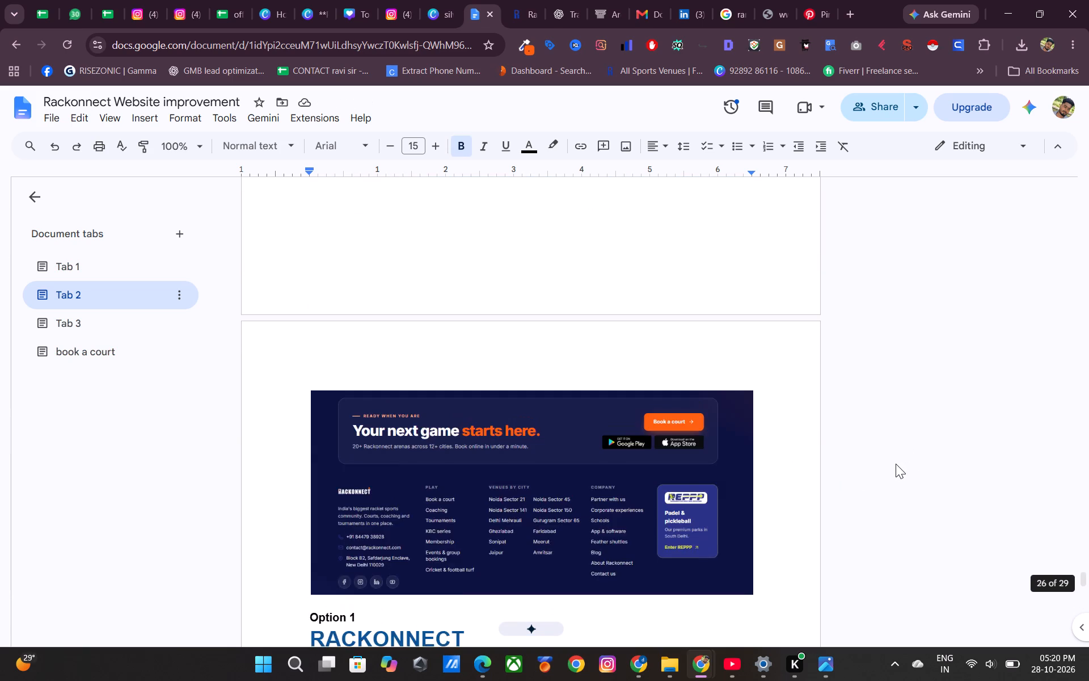
pyautogui.scroll(6, 893, 464)
pyautogui.scroll(-2, 888, 468)
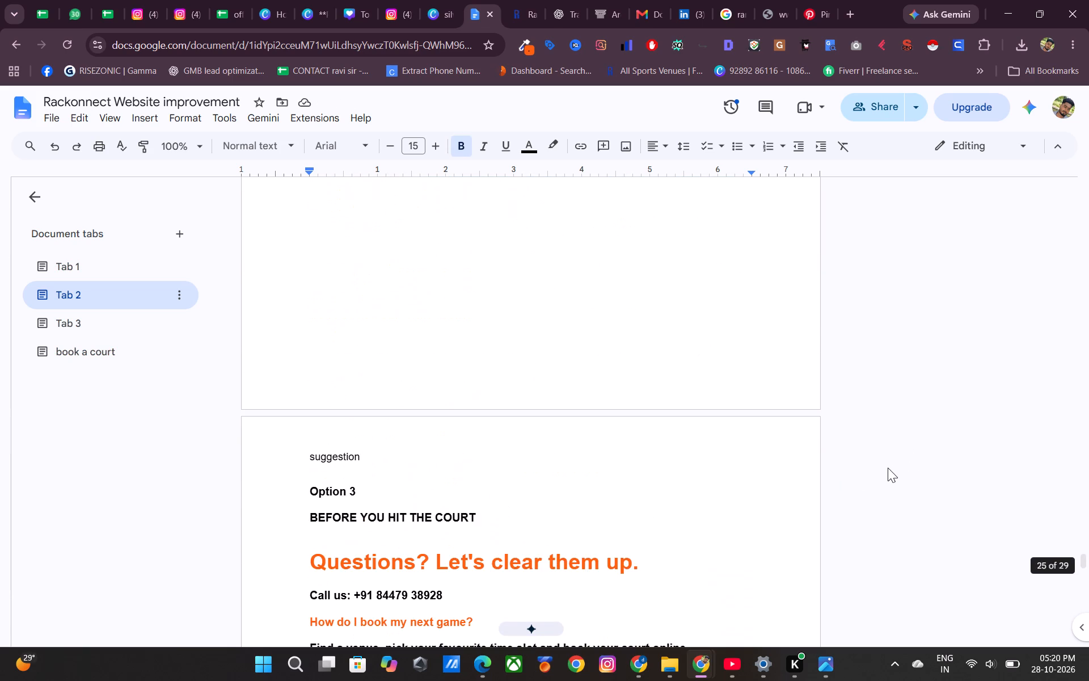
pyautogui.scroll(4, 888, 468)
pyautogui.scroll(-7, 888, 468)
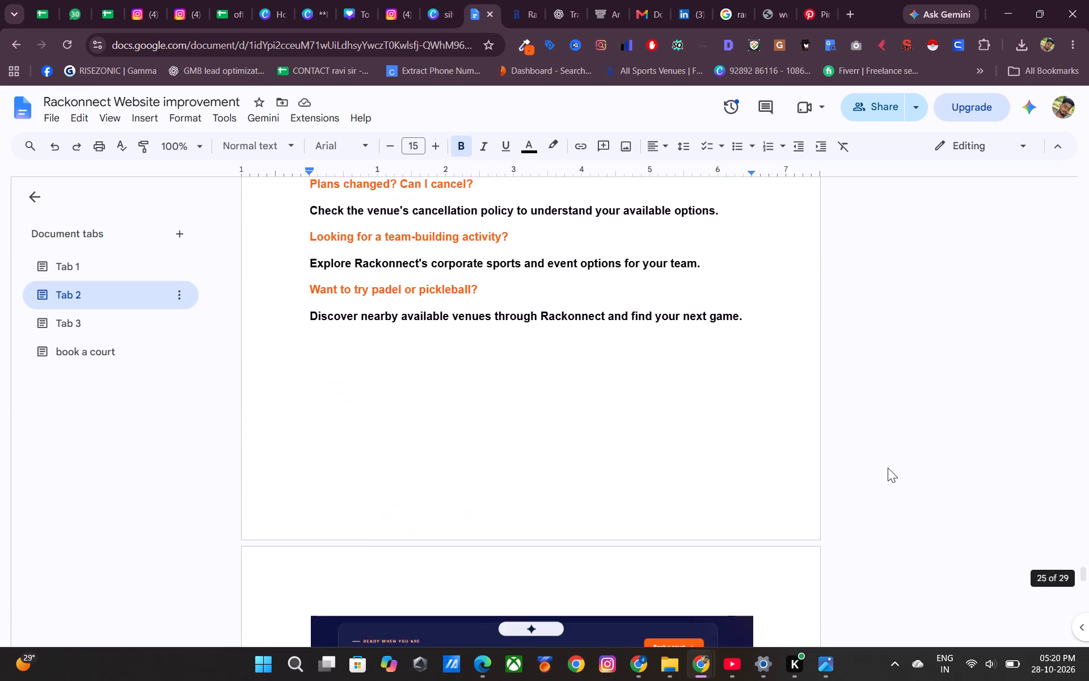
pyautogui.scroll(-11, 888, 468)
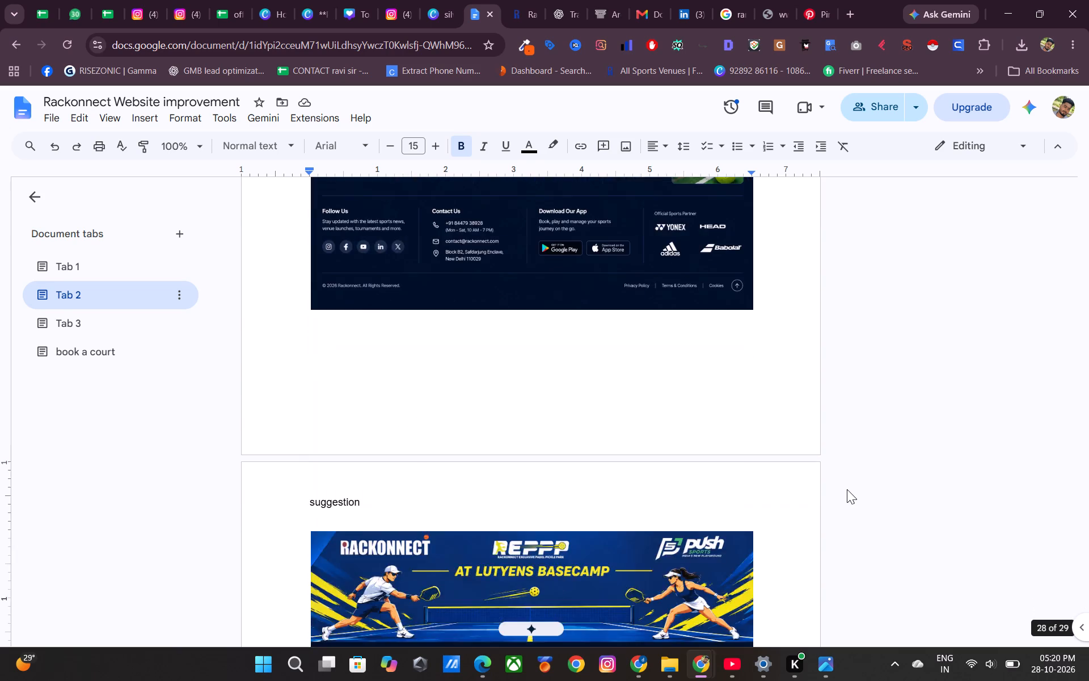
pyautogui.scroll(-3, 847, 489)
pyautogui.scroll(2, 847, 489)
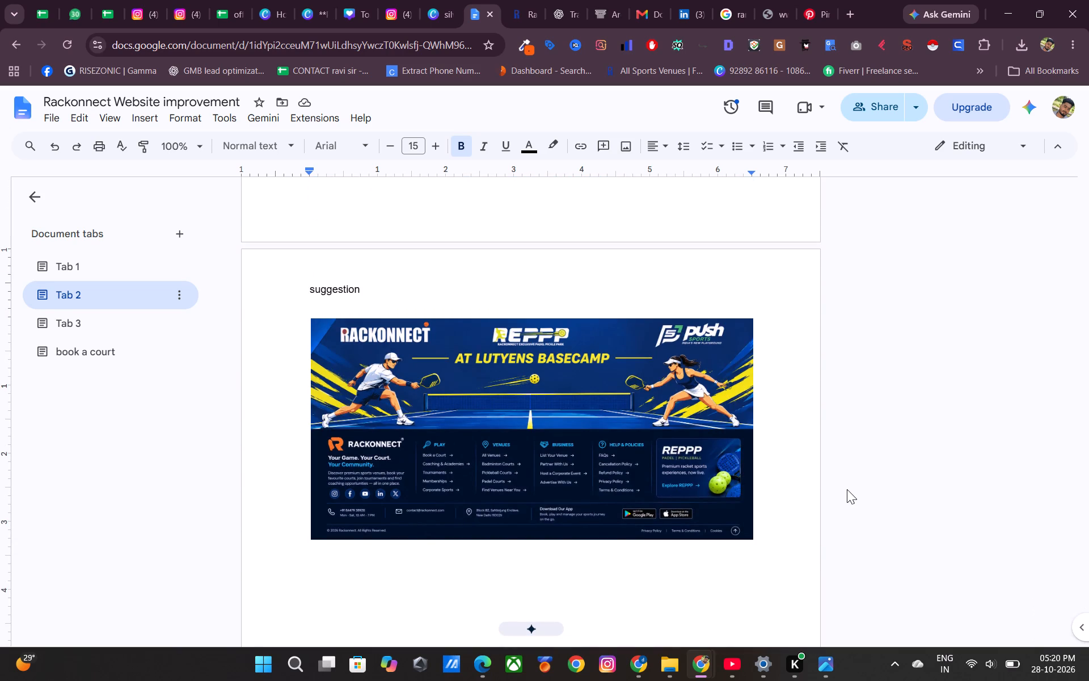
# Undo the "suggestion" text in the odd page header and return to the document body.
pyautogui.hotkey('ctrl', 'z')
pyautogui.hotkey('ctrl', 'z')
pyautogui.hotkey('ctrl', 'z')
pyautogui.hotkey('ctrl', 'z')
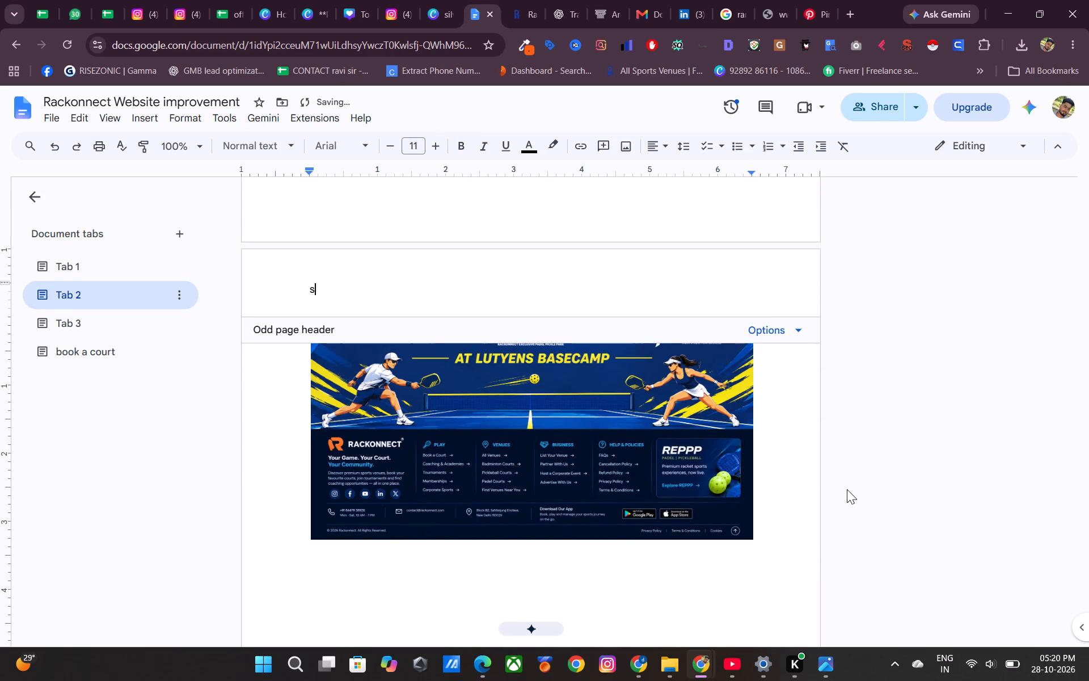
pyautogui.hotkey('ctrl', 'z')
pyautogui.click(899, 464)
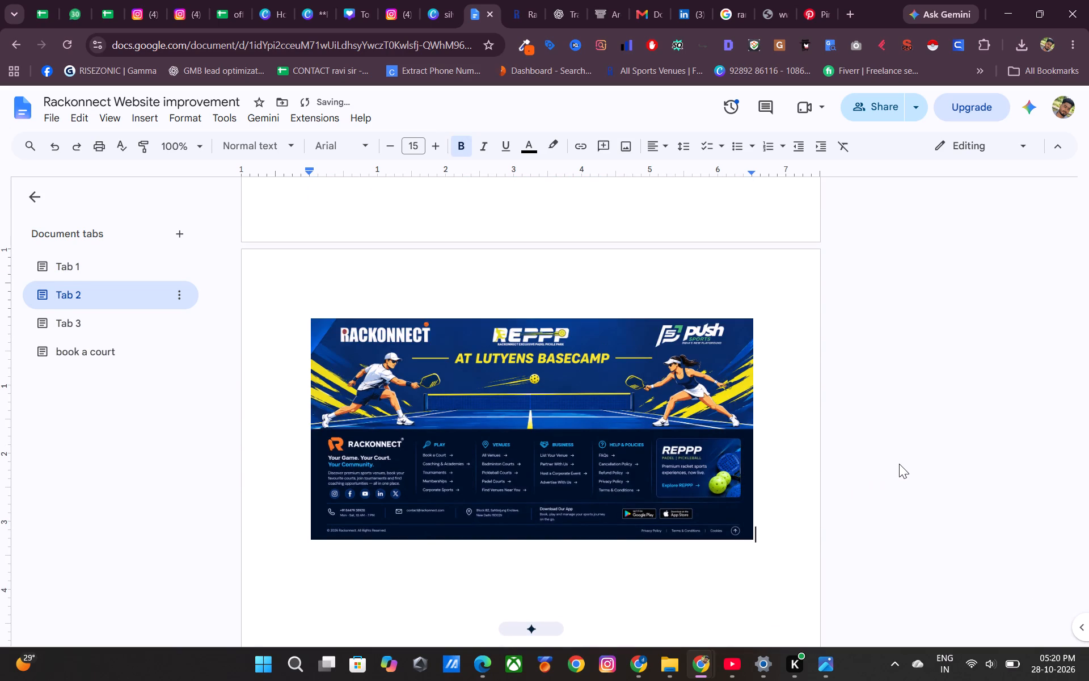
# Review the earlier pages of Tab 2 for leftover header text, ending at the last page's footer image.
pyautogui.scroll(11, 899, 464)
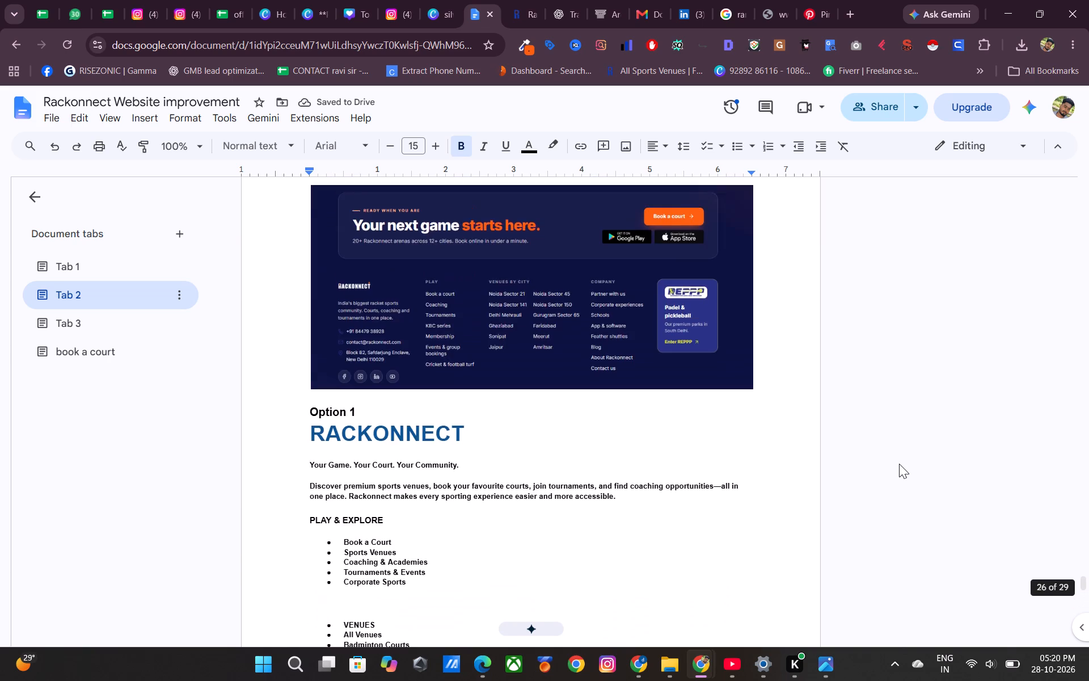
pyautogui.scroll(12, 899, 464)
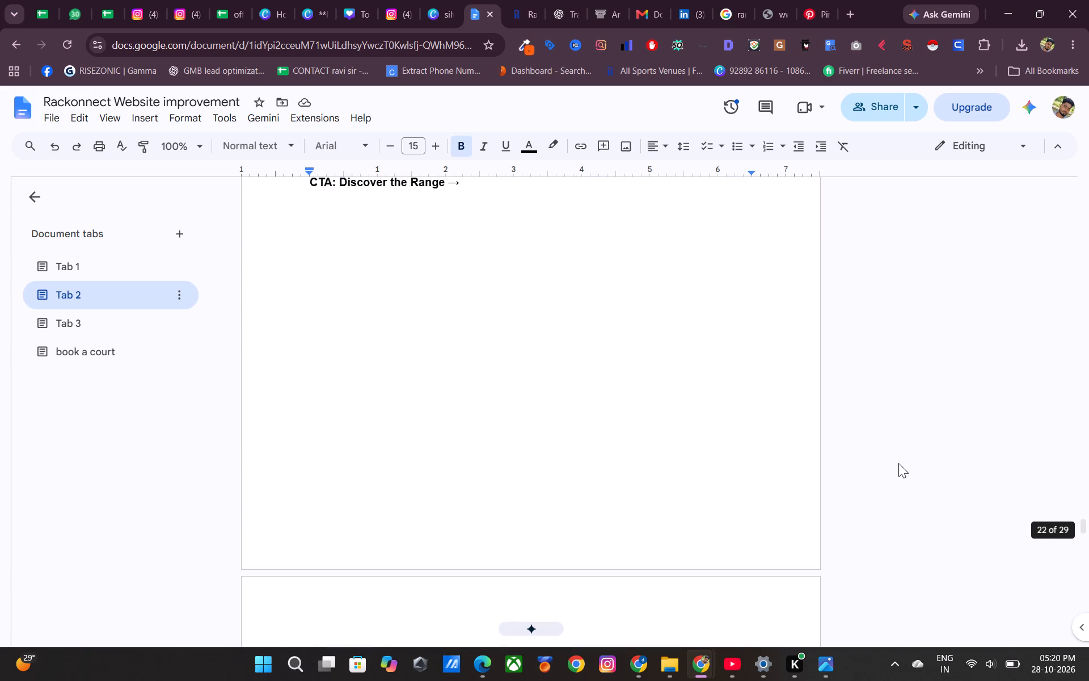
pyautogui.scroll(14, 898, 458)
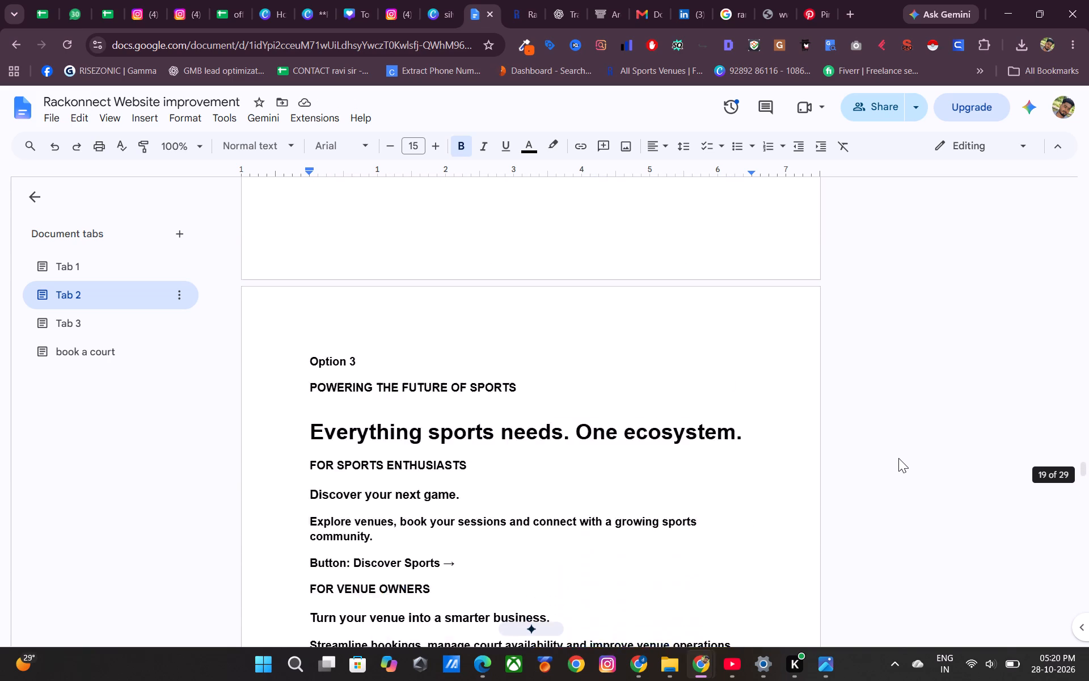
pyautogui.scroll(4, 898, 458)
pyautogui.scroll(-18, 899, 457)
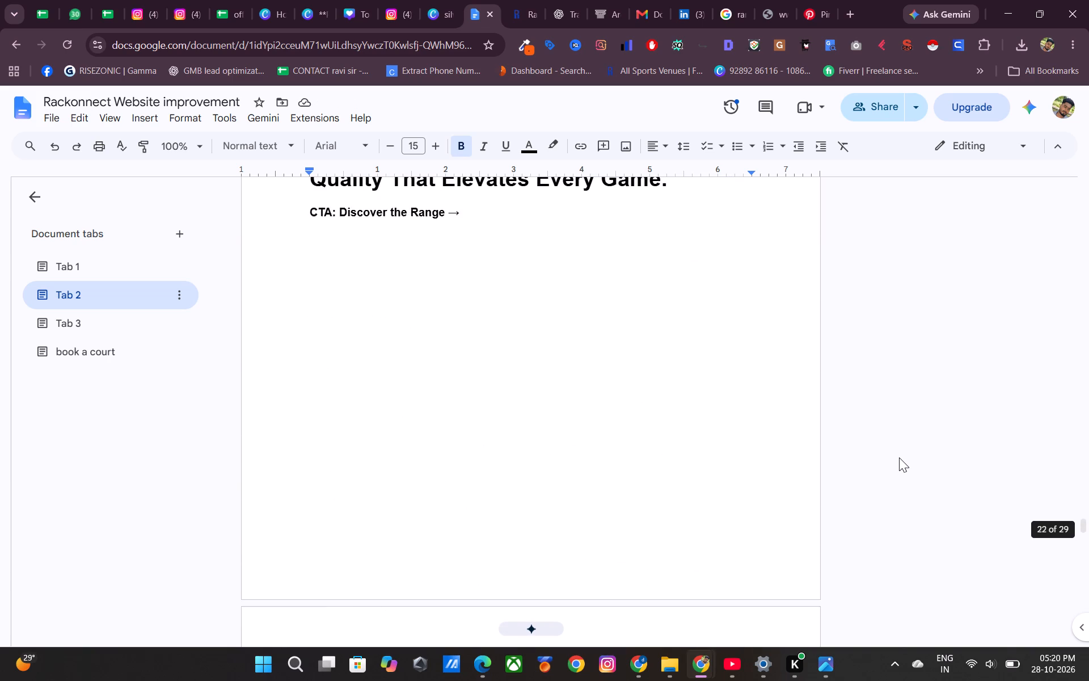
pyautogui.scroll(-17, 899, 457)
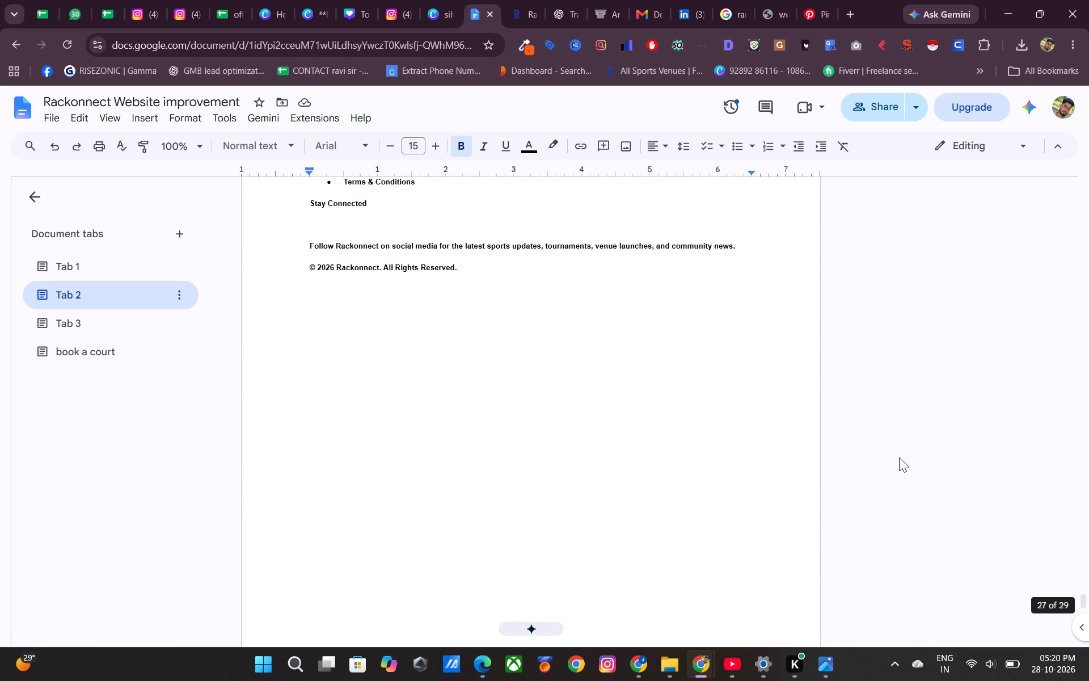
pyautogui.scroll(-7, 899, 457)
pyautogui.scroll(1, 899, 457)
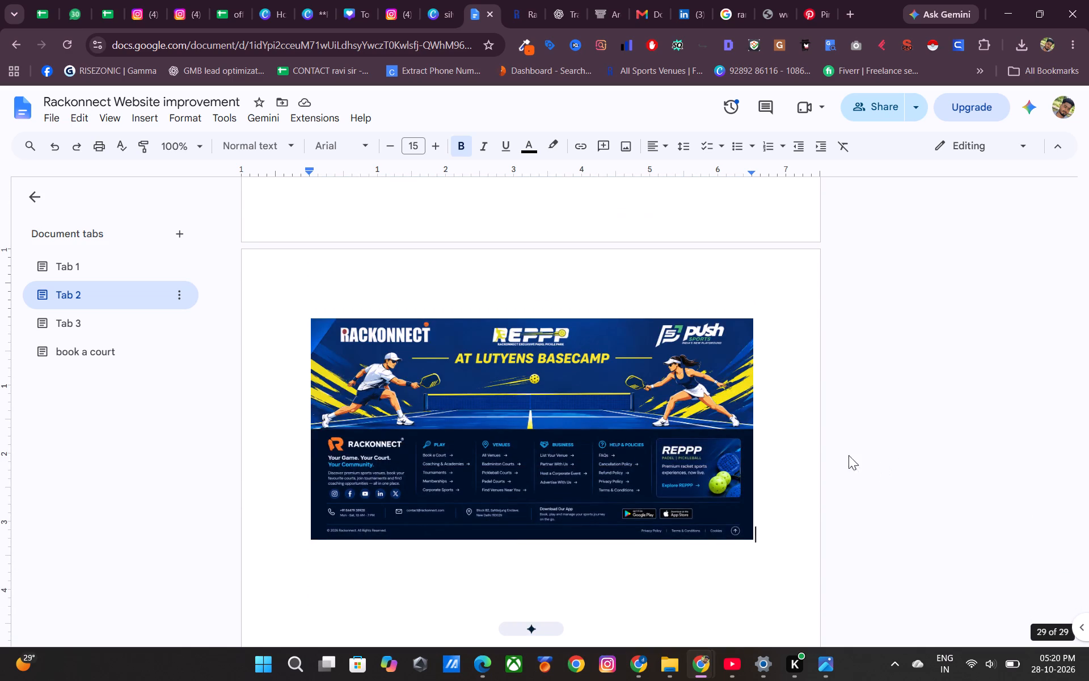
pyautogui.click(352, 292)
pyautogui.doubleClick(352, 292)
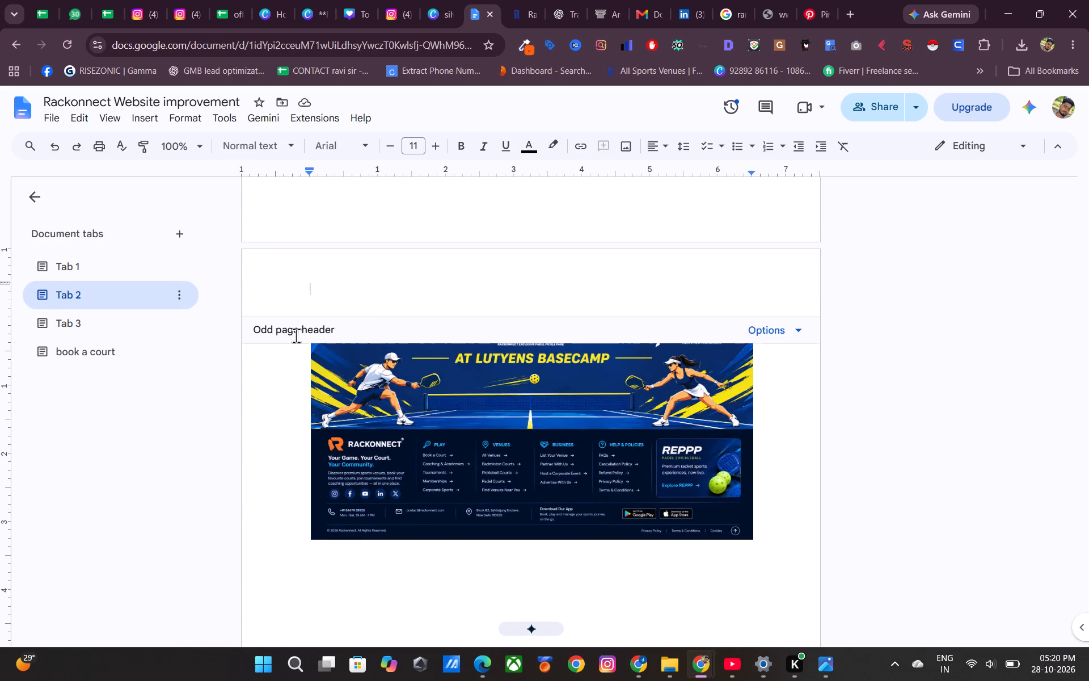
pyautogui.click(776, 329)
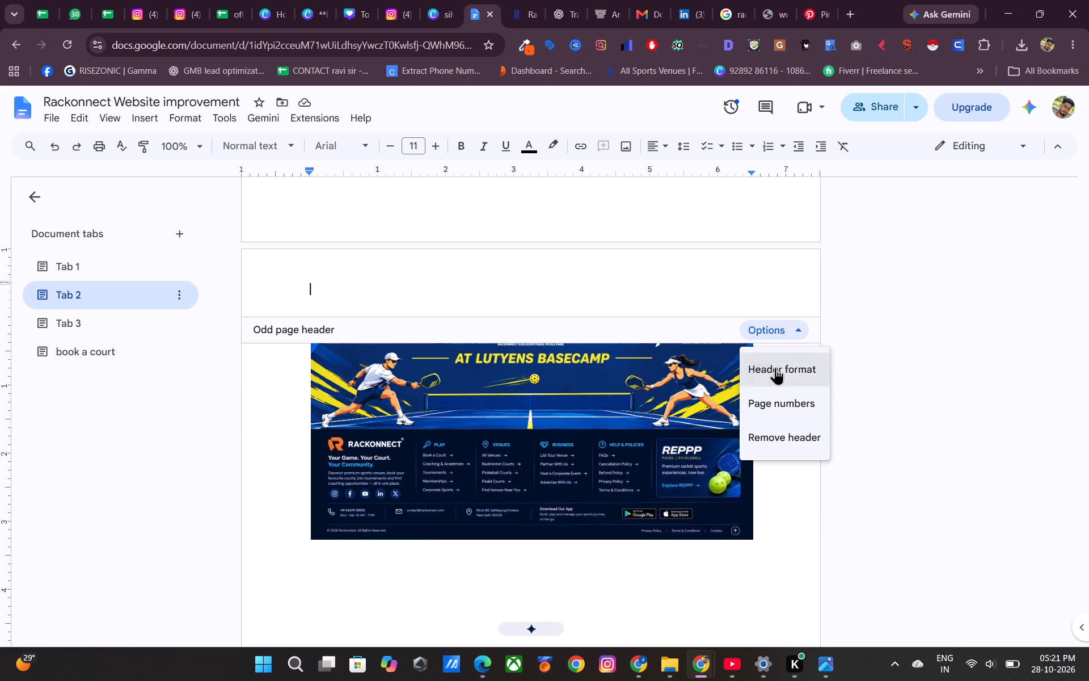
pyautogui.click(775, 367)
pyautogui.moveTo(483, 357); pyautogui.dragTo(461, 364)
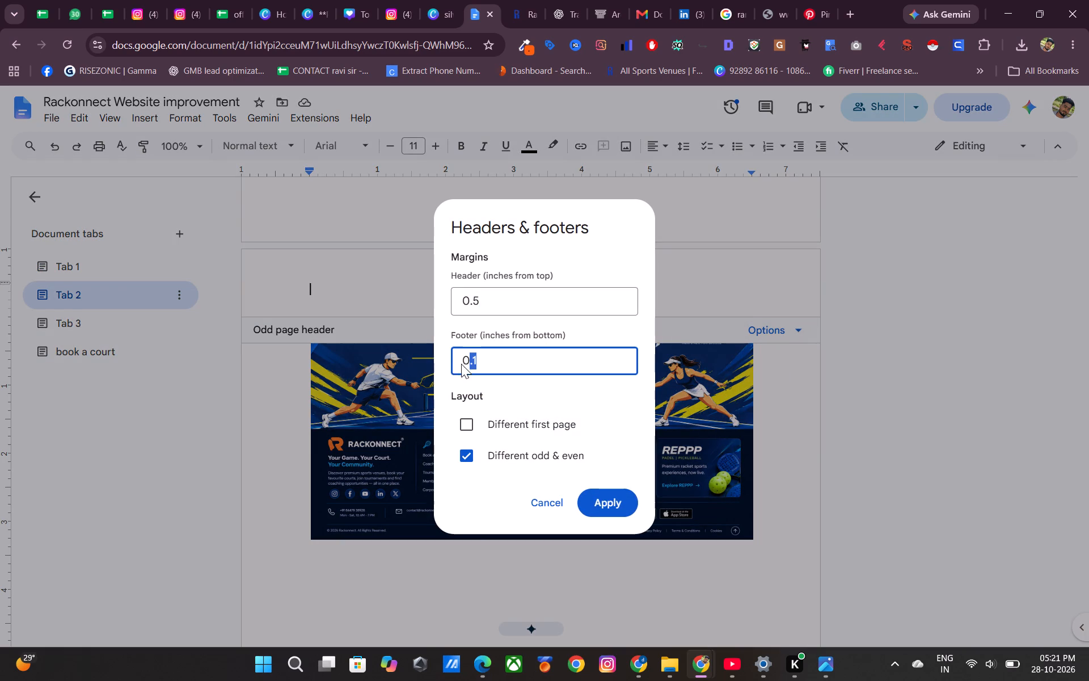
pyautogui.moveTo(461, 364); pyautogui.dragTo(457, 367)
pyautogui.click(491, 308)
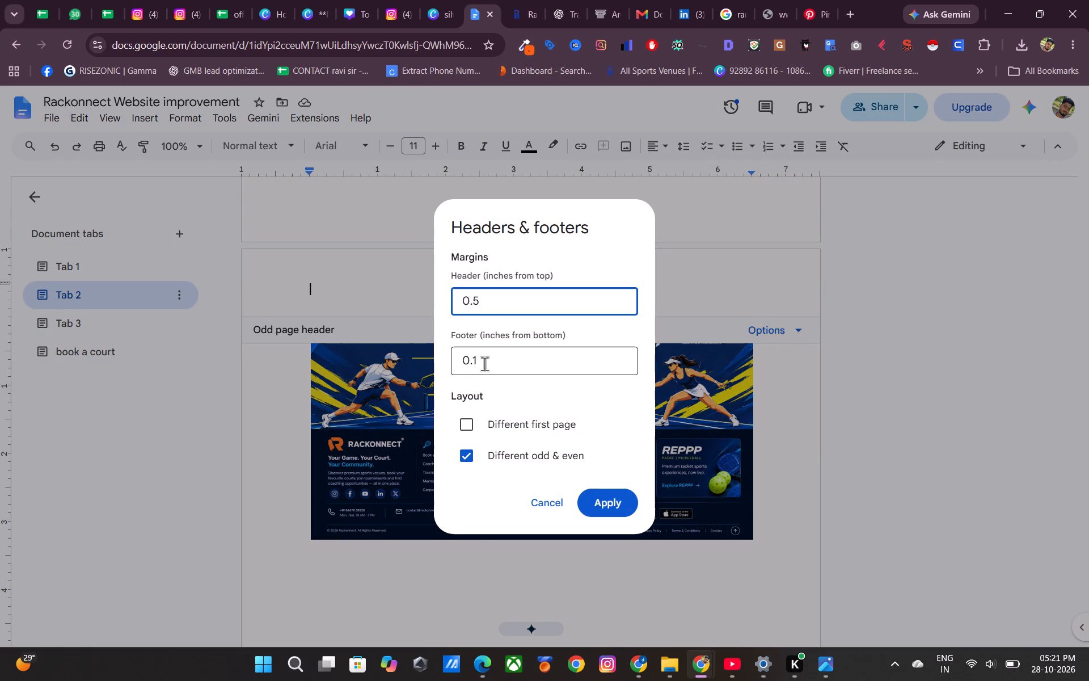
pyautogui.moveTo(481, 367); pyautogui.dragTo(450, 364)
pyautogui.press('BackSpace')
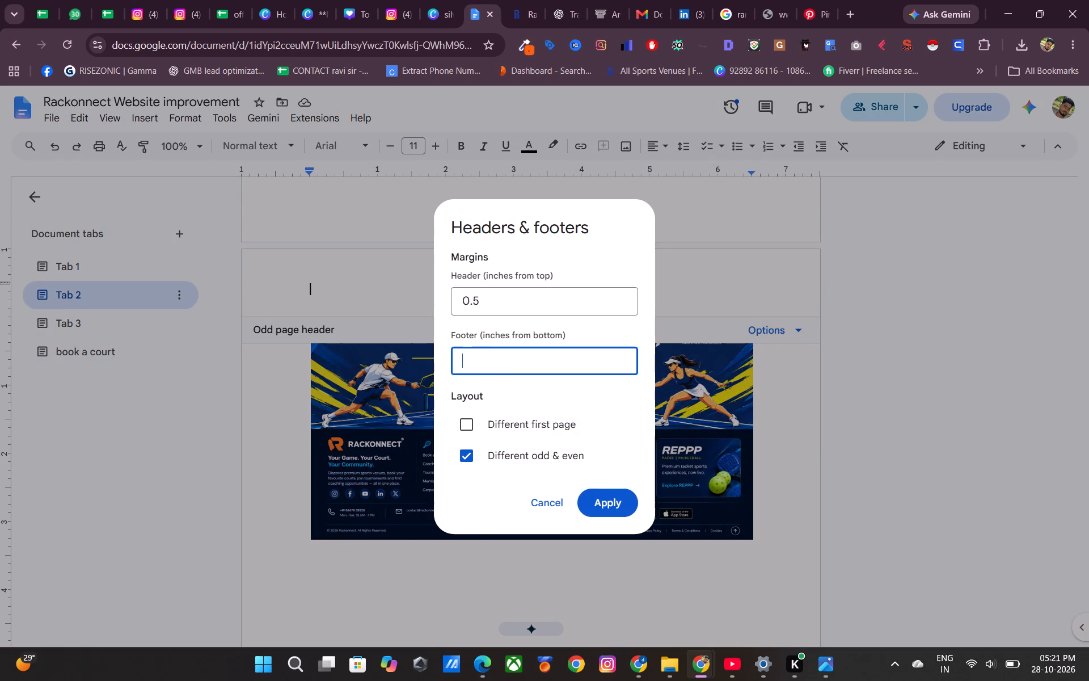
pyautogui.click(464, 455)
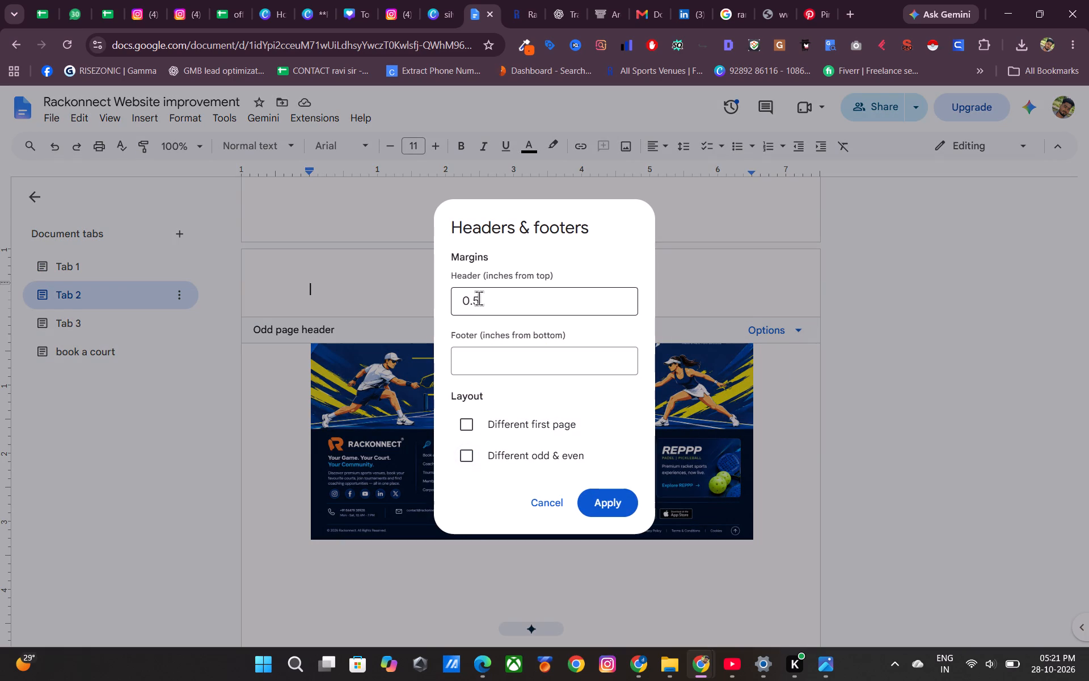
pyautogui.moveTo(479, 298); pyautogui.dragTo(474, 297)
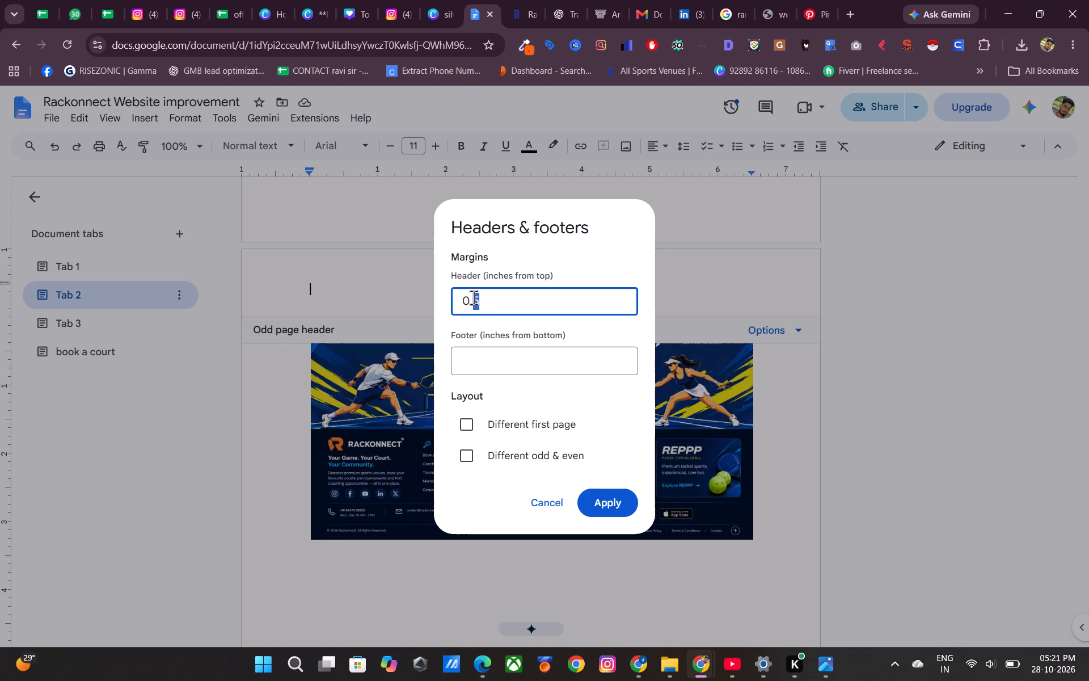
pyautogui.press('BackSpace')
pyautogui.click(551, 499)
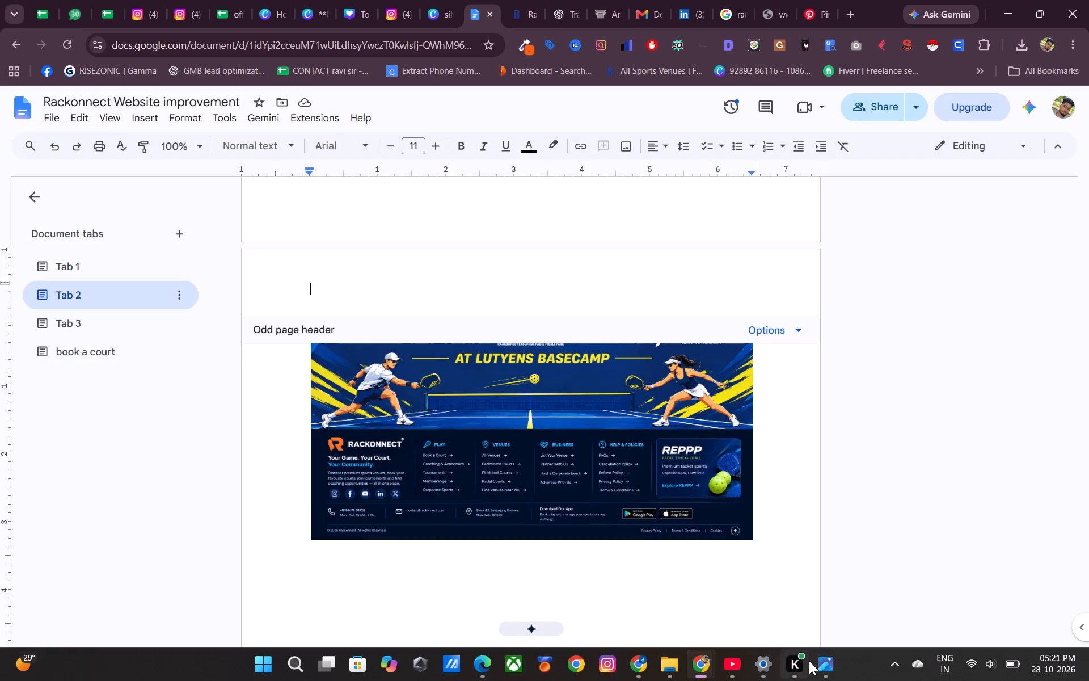
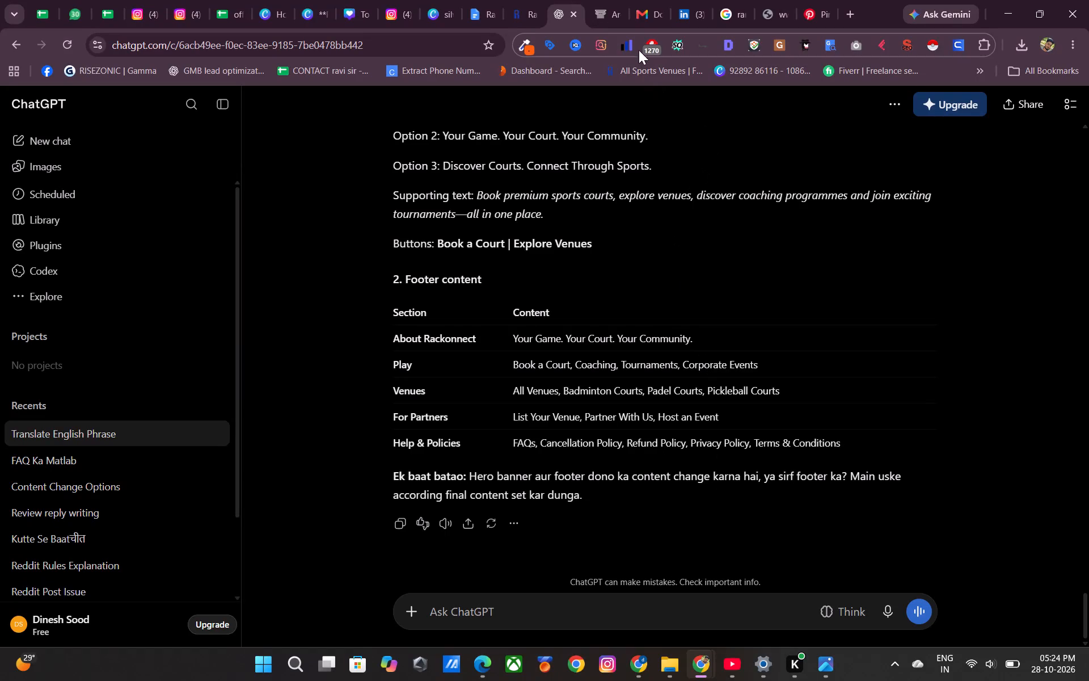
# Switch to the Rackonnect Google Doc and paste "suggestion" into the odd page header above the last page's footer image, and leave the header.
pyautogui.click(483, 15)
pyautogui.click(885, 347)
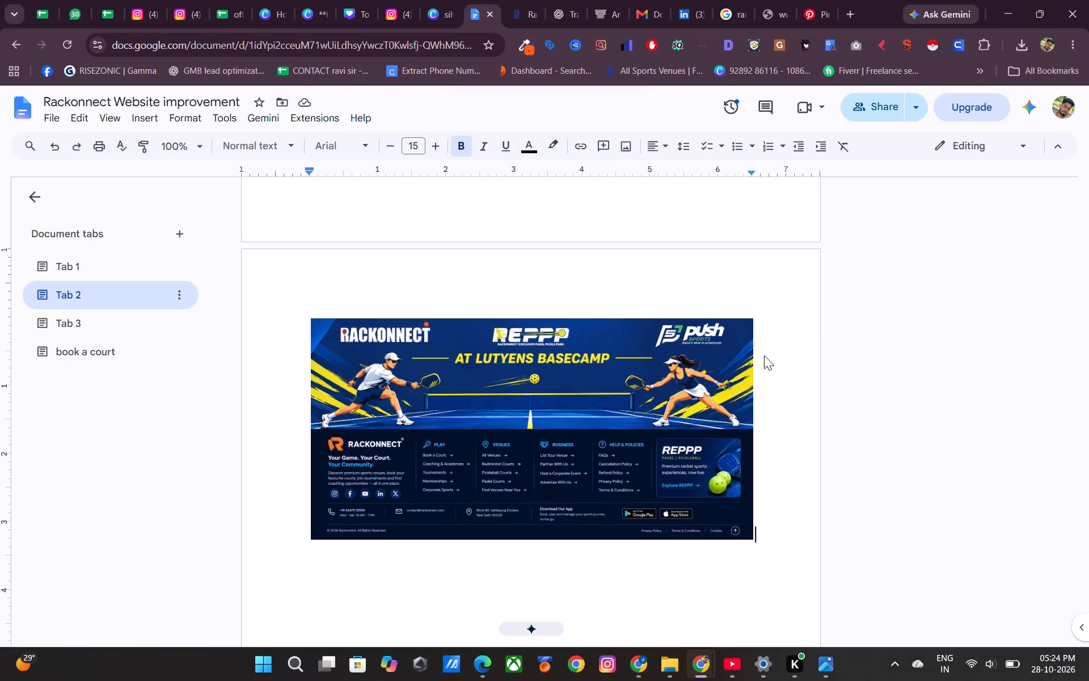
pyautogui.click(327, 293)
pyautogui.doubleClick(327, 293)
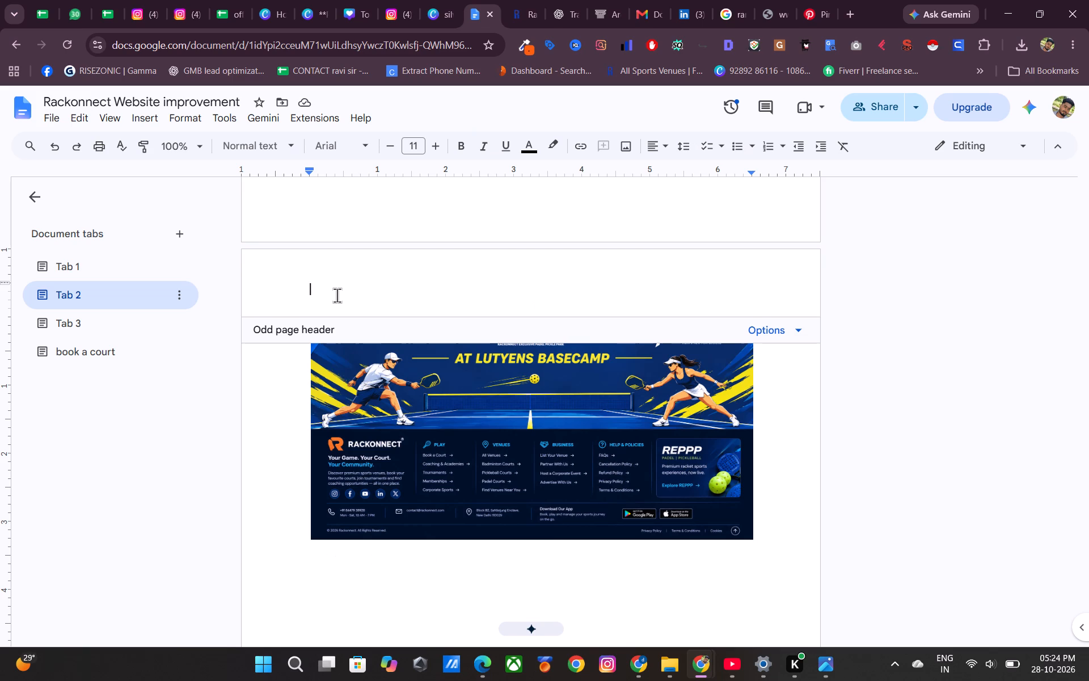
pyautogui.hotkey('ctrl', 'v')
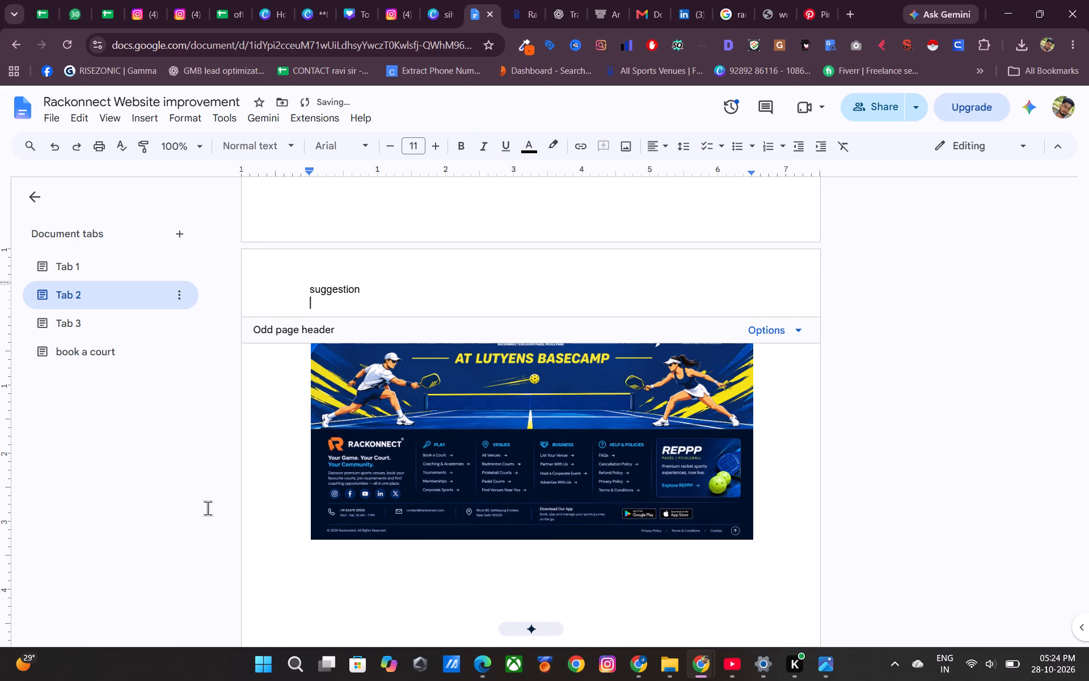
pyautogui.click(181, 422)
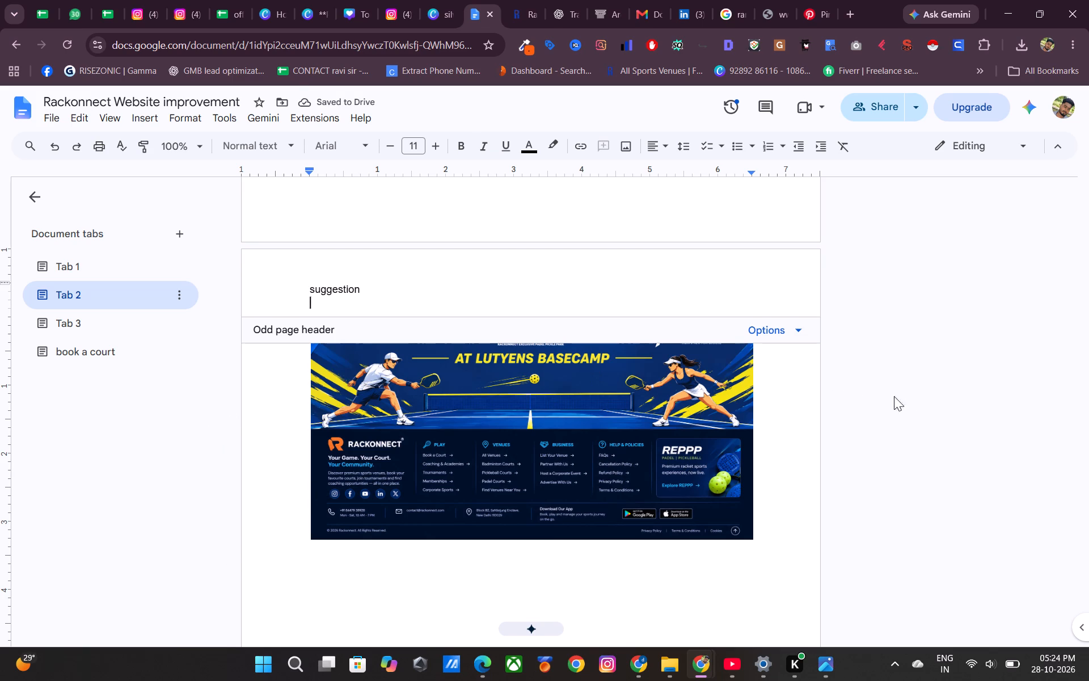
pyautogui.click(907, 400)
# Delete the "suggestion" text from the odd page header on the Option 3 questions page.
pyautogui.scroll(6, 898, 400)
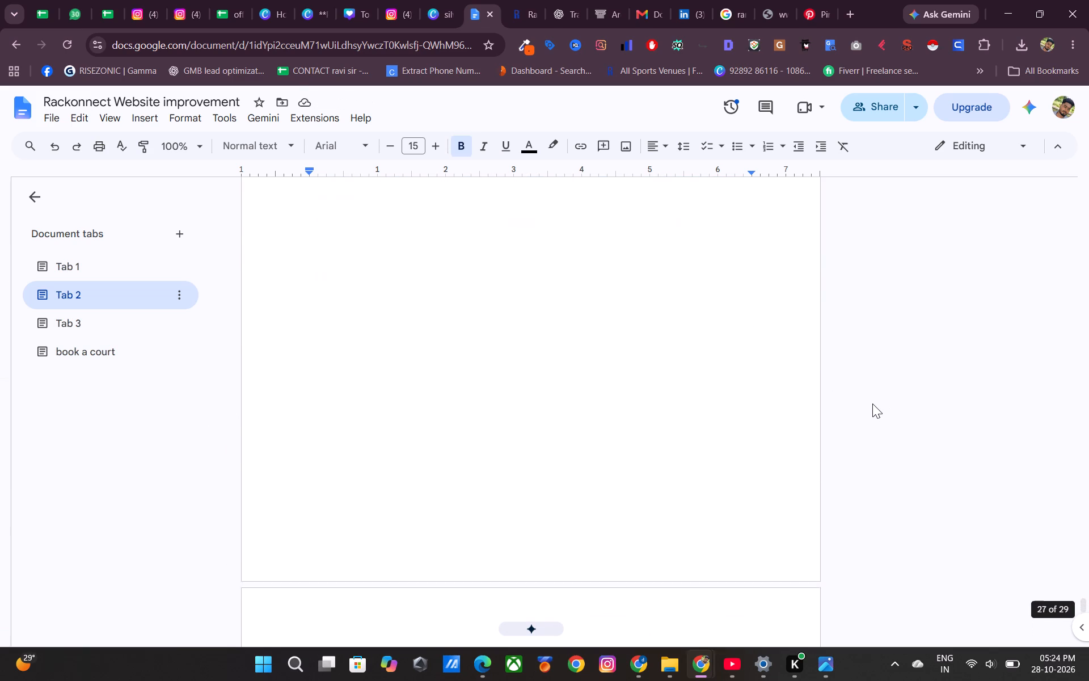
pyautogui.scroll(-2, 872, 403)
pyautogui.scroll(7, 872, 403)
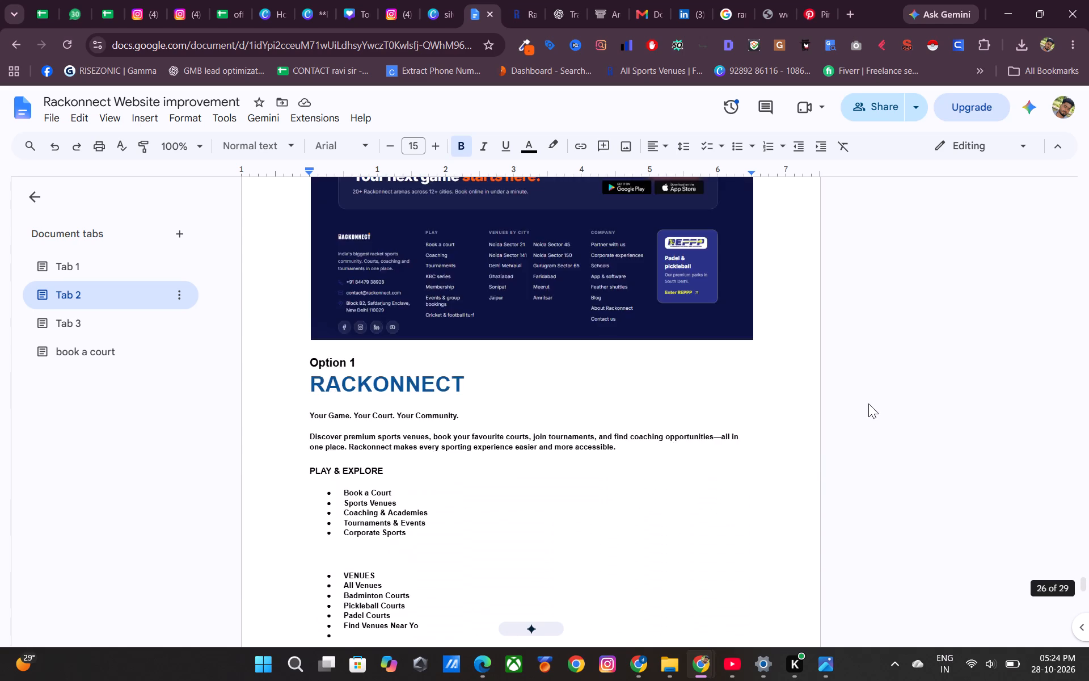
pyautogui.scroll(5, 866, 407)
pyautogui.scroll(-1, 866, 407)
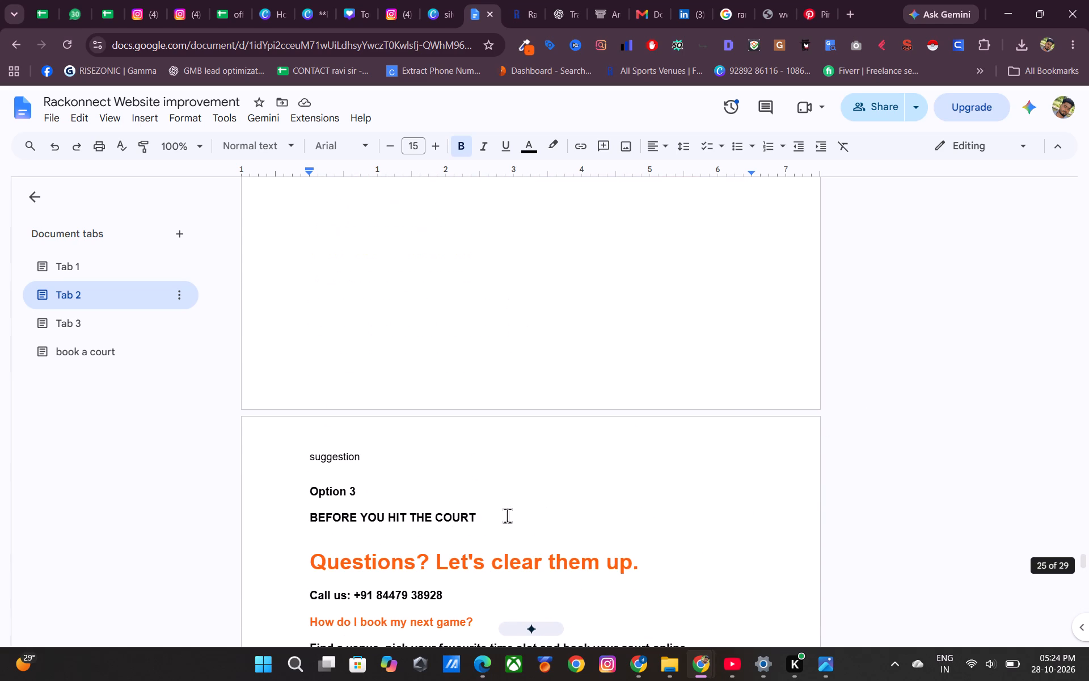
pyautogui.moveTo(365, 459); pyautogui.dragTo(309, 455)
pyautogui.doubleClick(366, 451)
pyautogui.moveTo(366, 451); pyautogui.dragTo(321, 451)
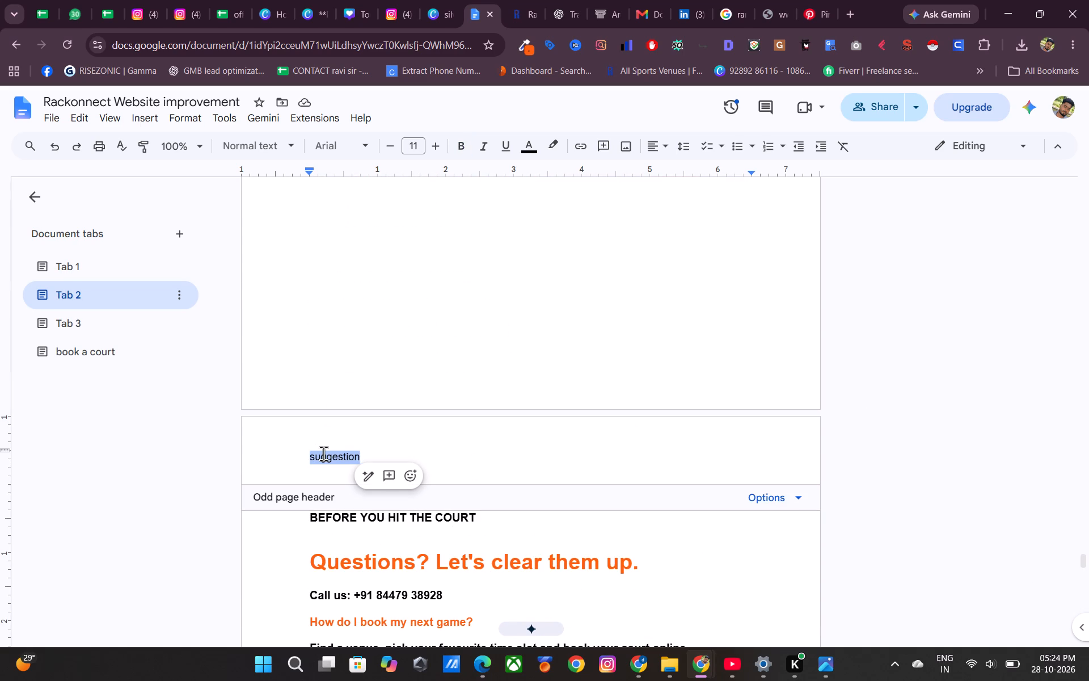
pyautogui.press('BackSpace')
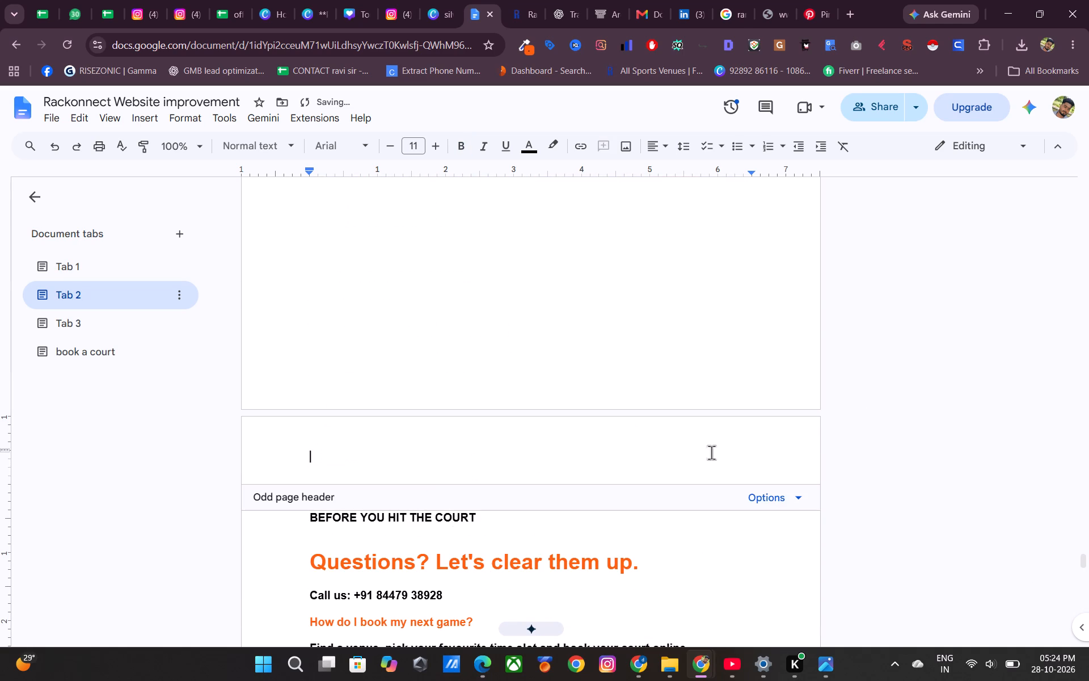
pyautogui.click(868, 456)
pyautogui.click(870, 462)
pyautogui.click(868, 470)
# Check the page headers throughout the earlier Tab 2 pages for leftover "suggestion" text, and return to the last page's footer image.
pyautogui.scroll(4, 873, 520)
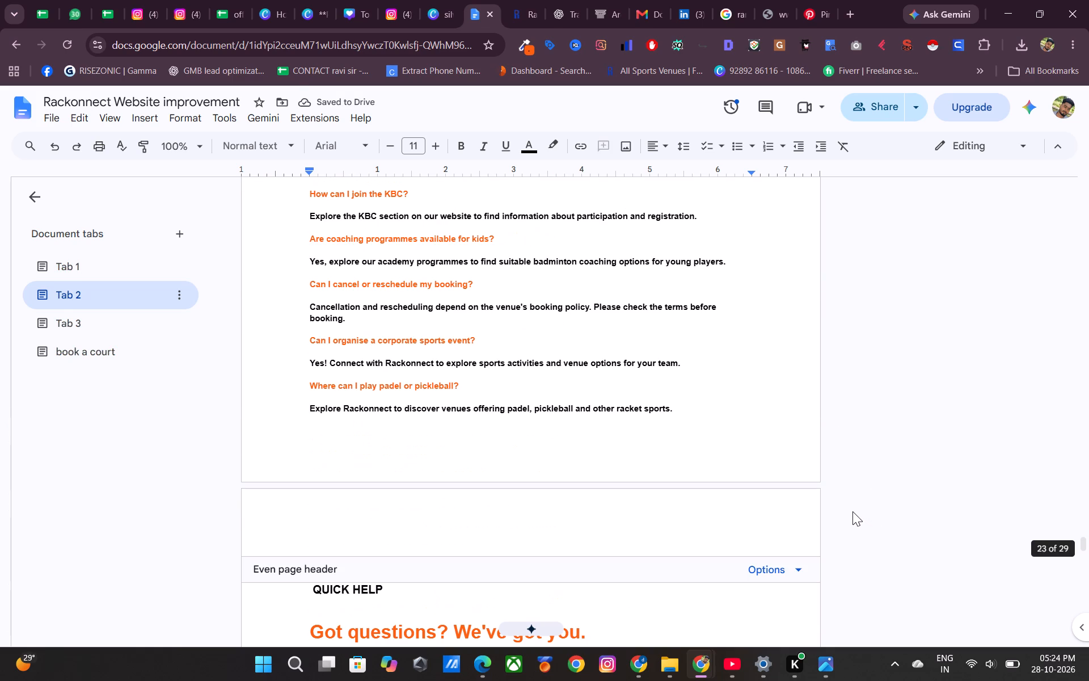
pyautogui.scroll(5, 852, 511)
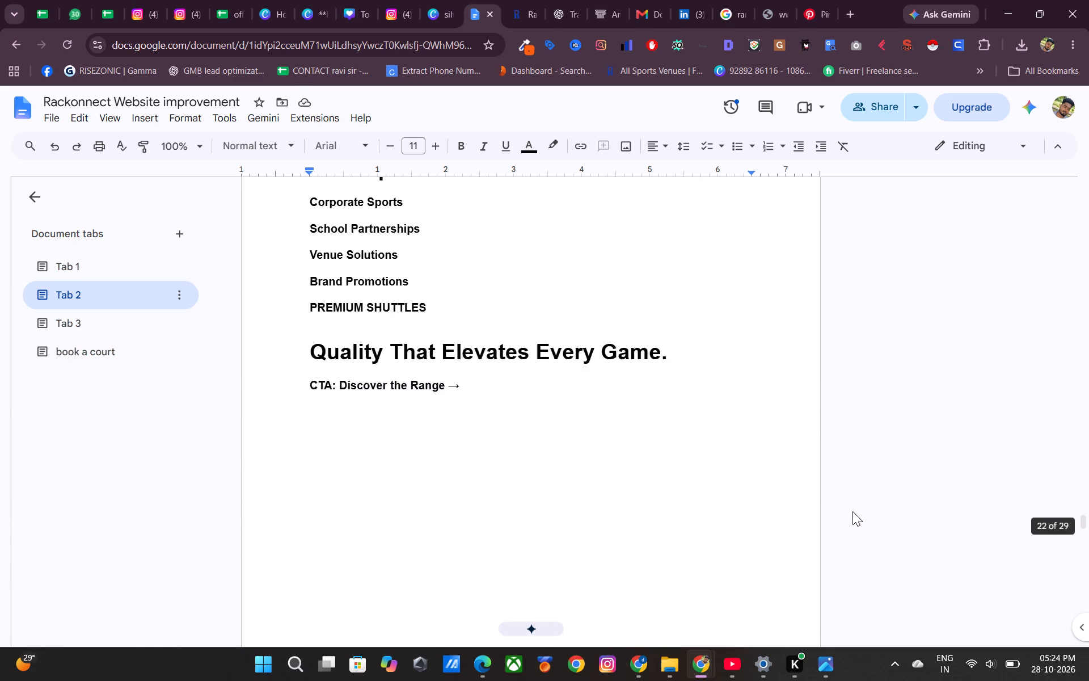
pyautogui.scroll(5, 852, 511)
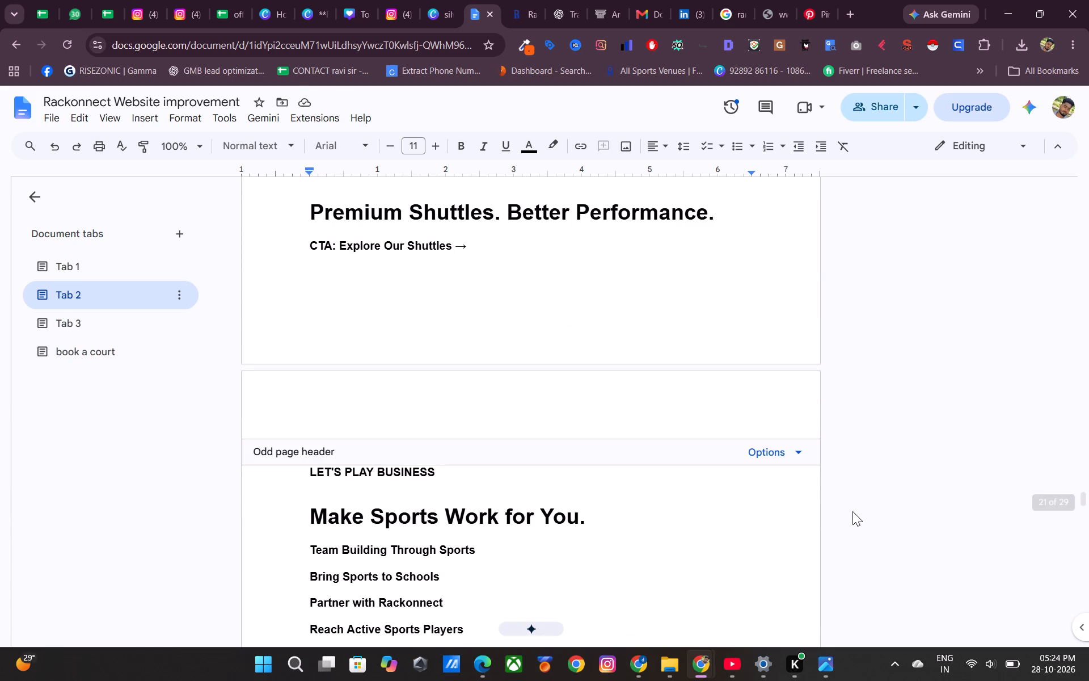
pyautogui.scroll(8, 852, 511)
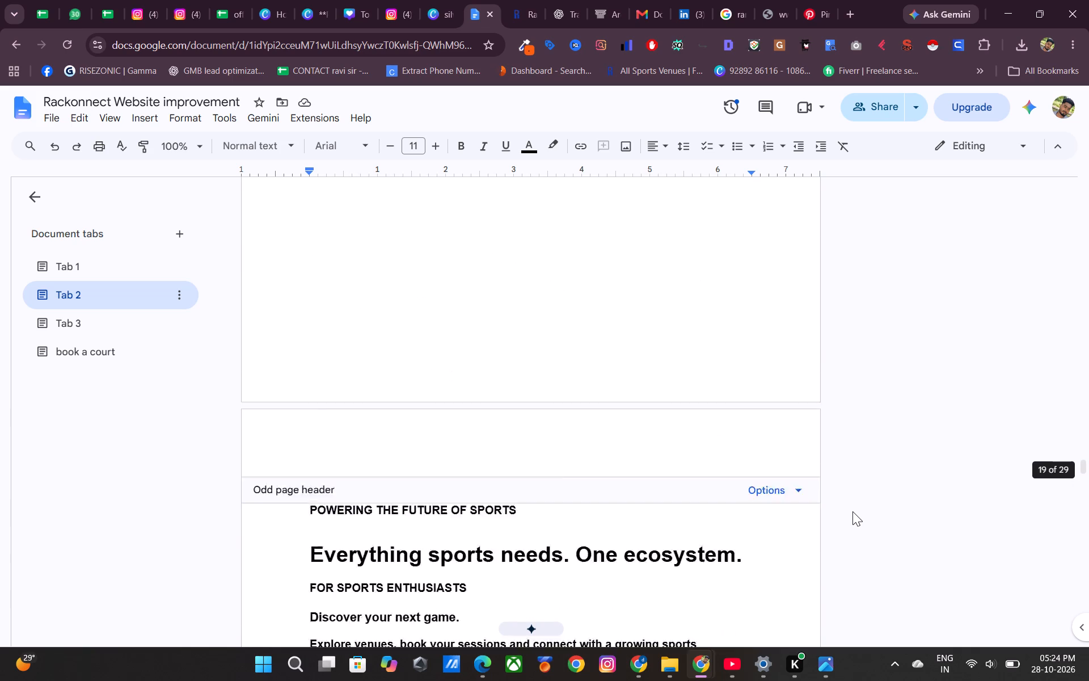
pyautogui.scroll(3, 852, 511)
pyautogui.scroll(-7, 852, 511)
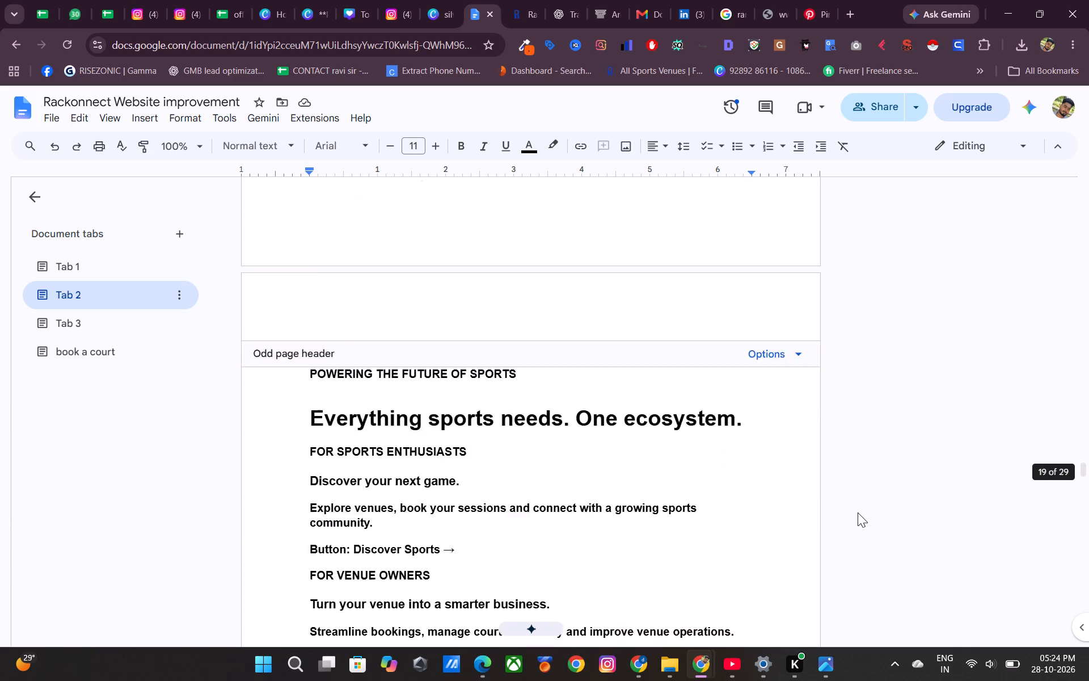
pyautogui.scroll(-8, 858, 512)
pyautogui.scroll(-20, 858, 512)
pyautogui.scroll(-1, 858, 512)
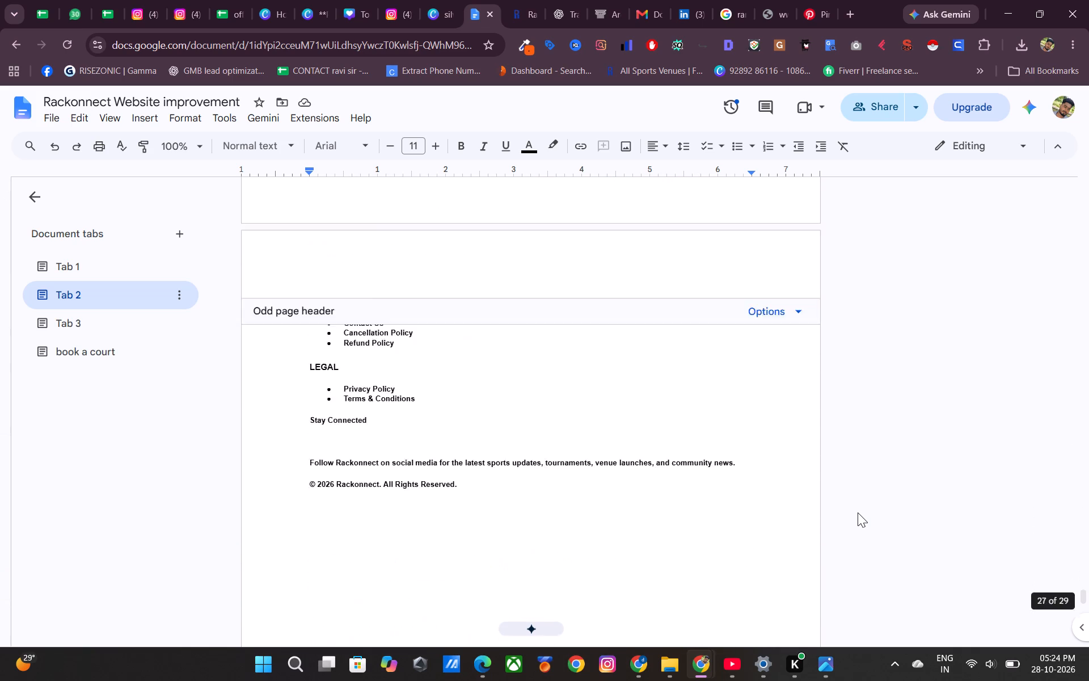
pyautogui.scroll(-14, 858, 512)
pyautogui.scroll(4, 858, 512)
pyautogui.scroll(-1, 858, 512)
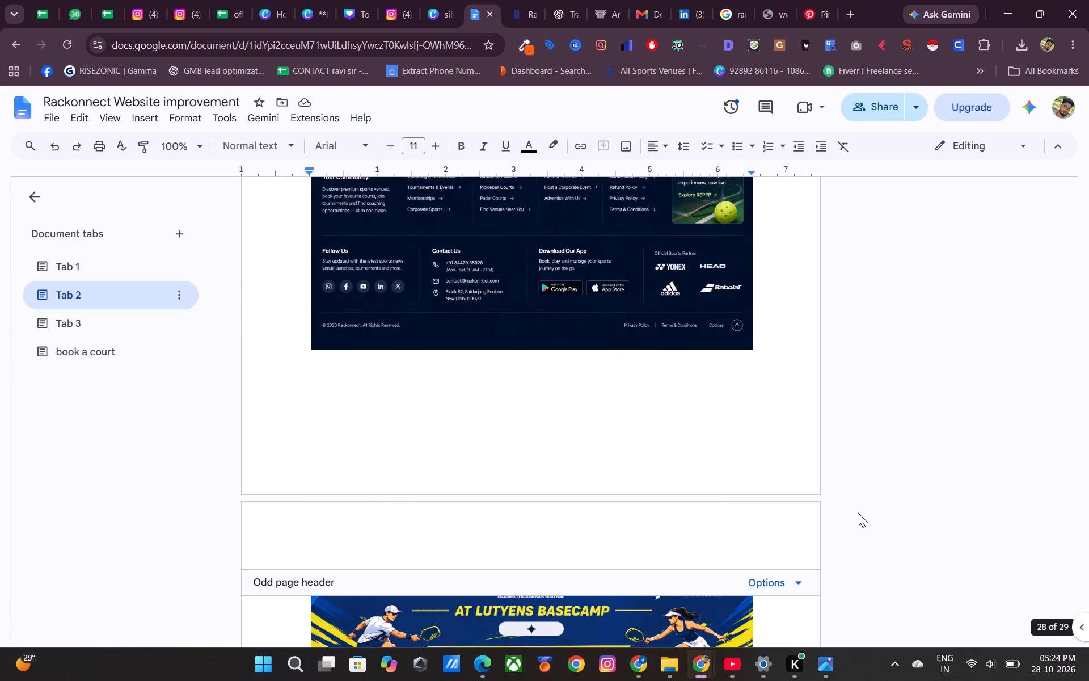
pyautogui.scroll(-3, 866, 514)
pyautogui.scroll(2, 866, 514)
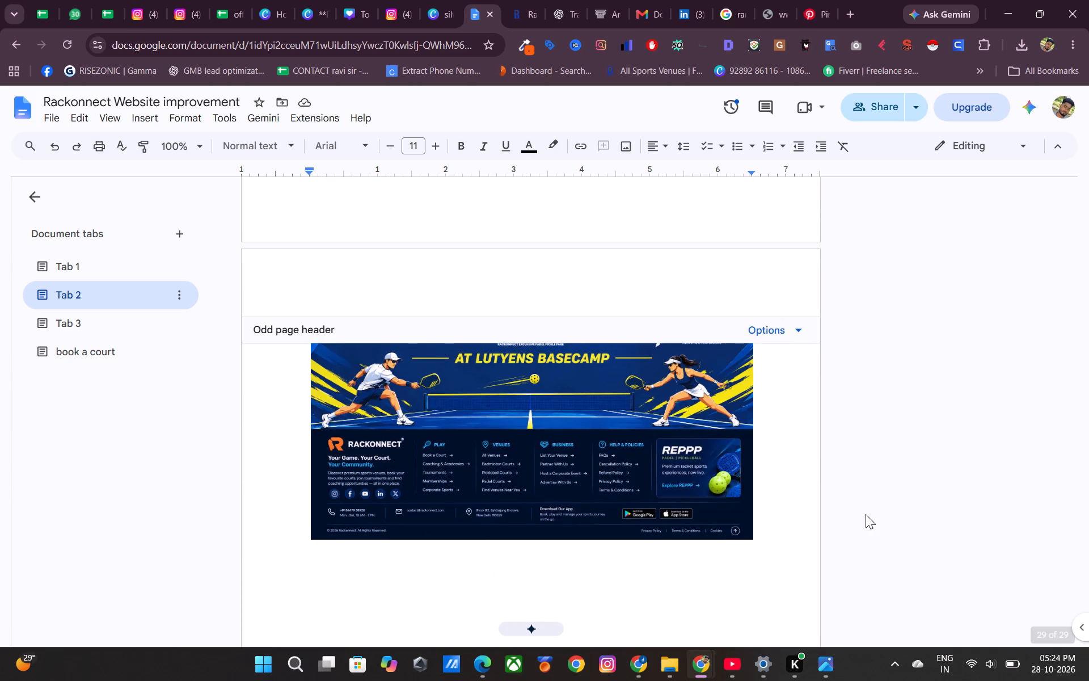
pyautogui.click(910, 491)
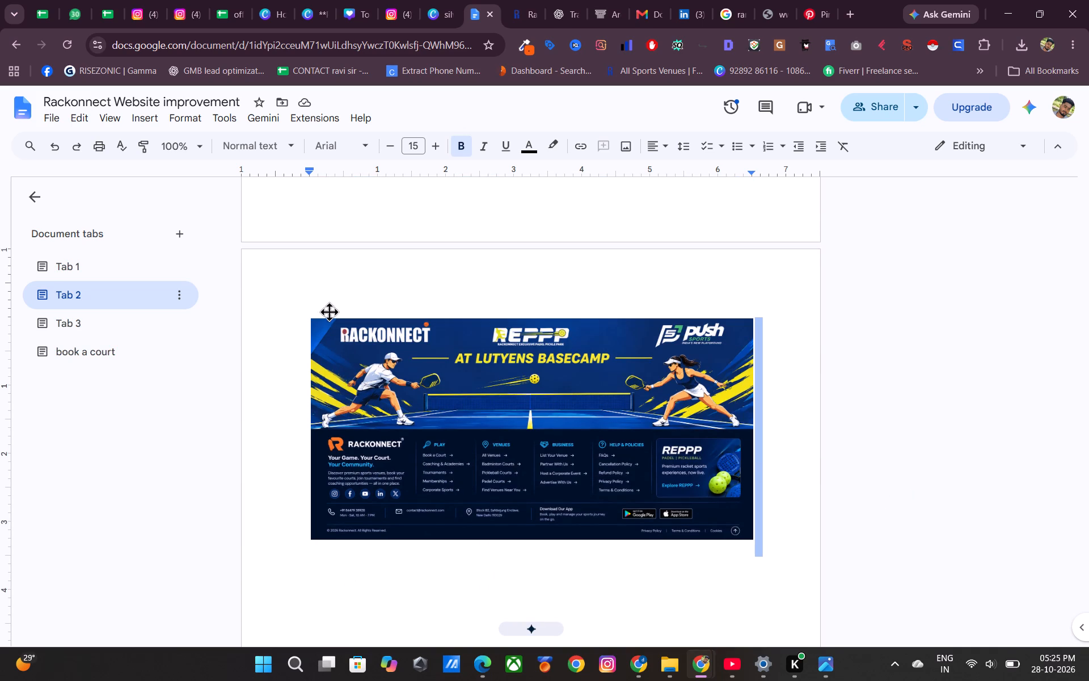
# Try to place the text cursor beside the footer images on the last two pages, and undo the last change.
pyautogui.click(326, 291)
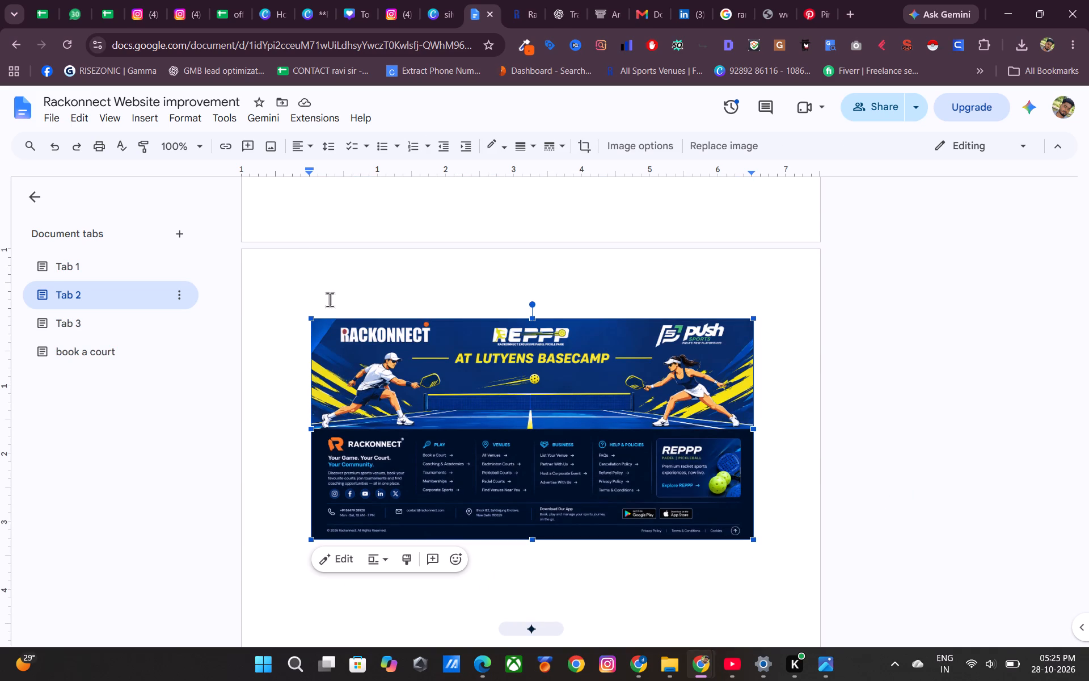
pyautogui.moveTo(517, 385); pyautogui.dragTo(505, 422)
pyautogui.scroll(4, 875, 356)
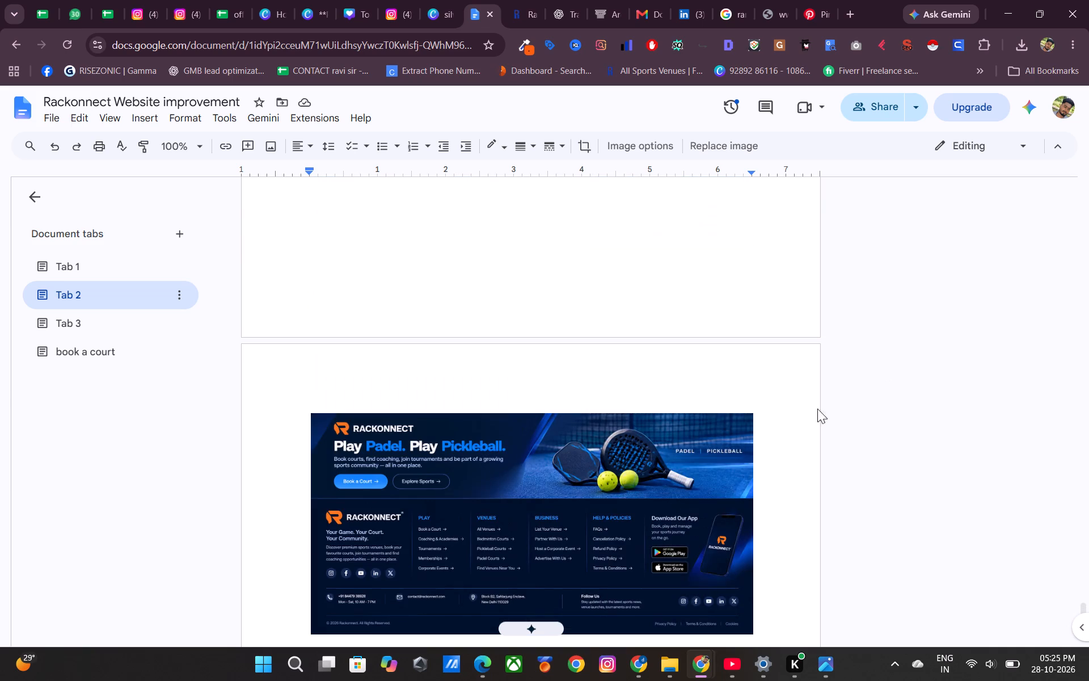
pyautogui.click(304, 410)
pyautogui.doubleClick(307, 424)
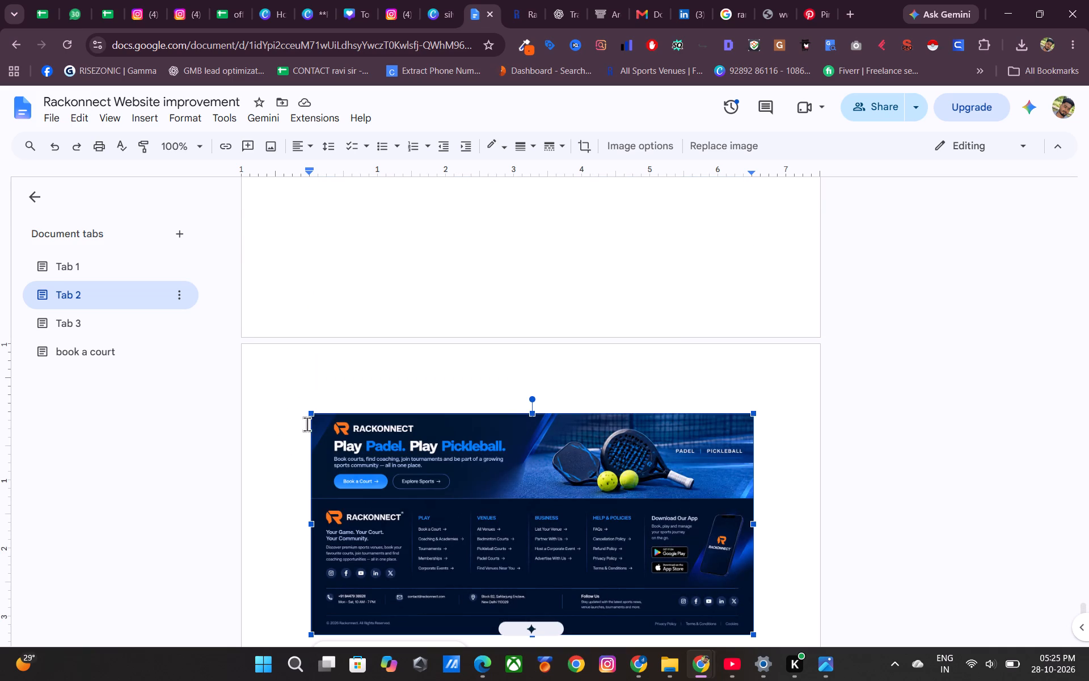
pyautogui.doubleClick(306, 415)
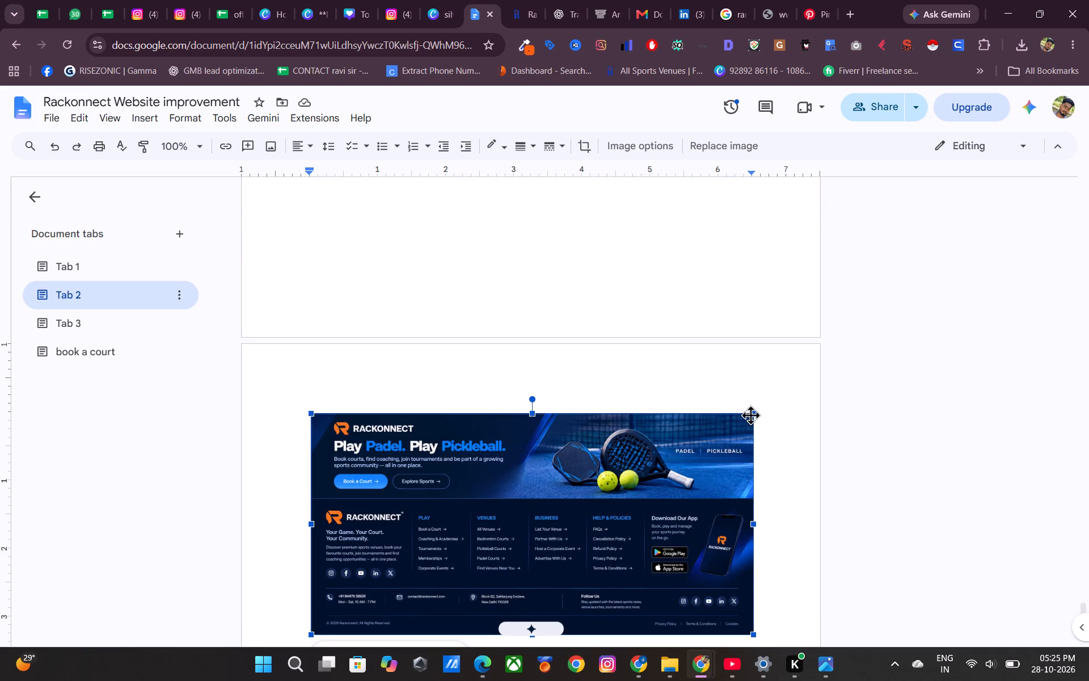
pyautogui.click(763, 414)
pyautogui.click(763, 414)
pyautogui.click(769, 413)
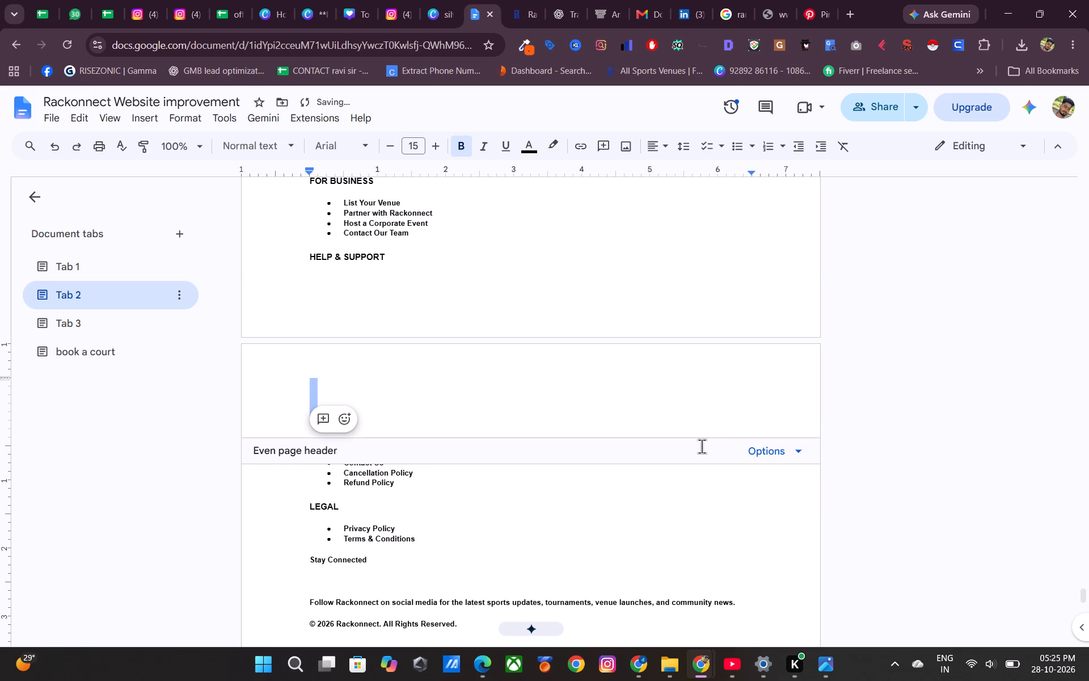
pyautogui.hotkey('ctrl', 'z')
# Resize the "Play Padel. Play Pickleball." footer image to about the full text width, nearly matching the image below it.
pyautogui.scroll(3, 646, 439)
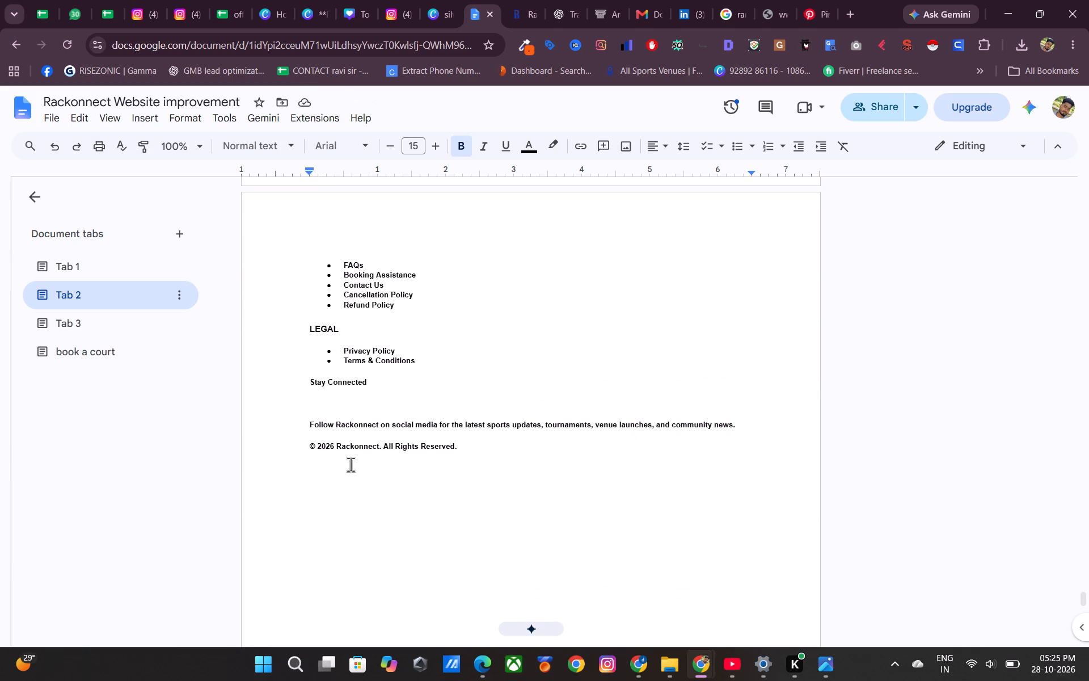
pyautogui.scroll(1, 511, 402)
pyautogui.scroll(-4, 510, 401)
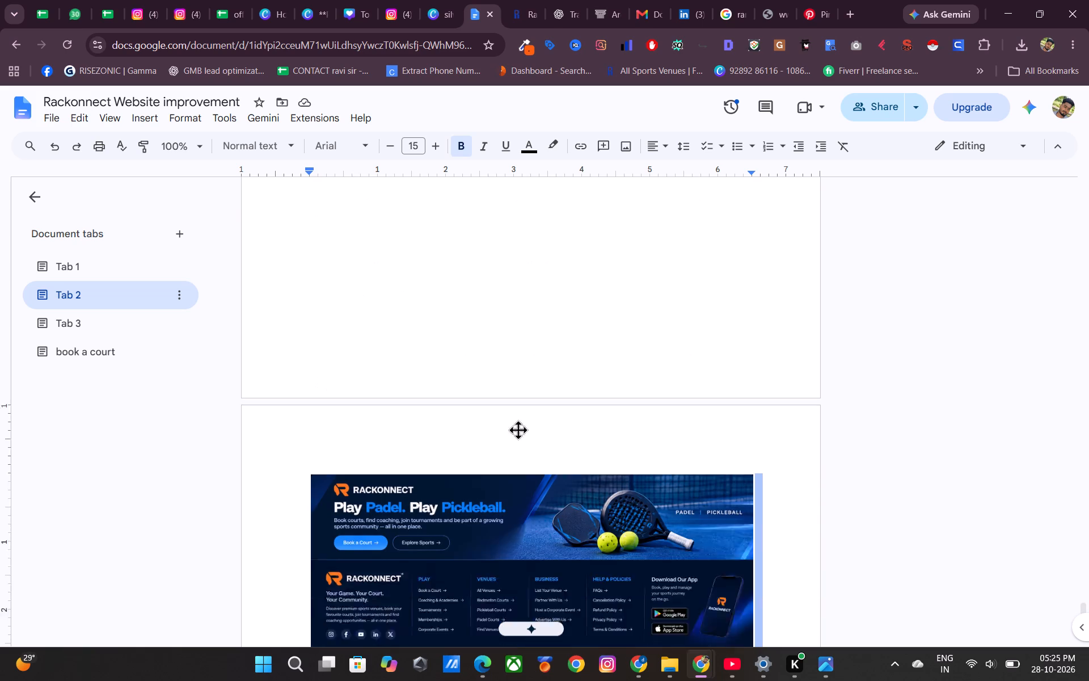
pyautogui.scroll(-2, 518, 430)
pyautogui.scroll(2, 495, 403)
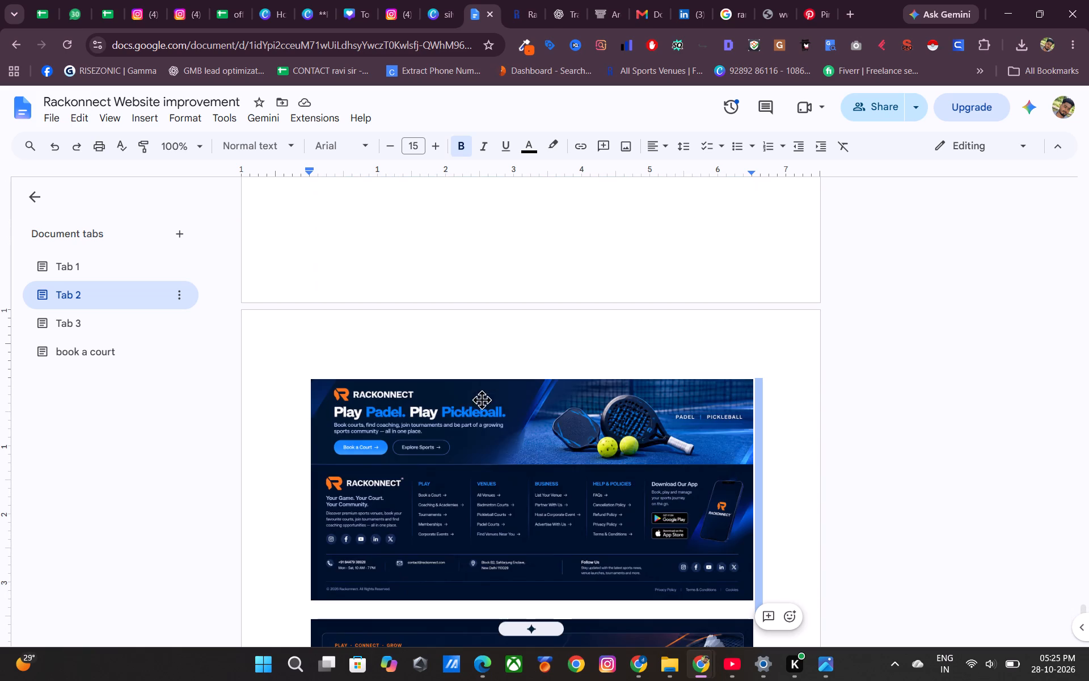
pyautogui.click(302, 389)
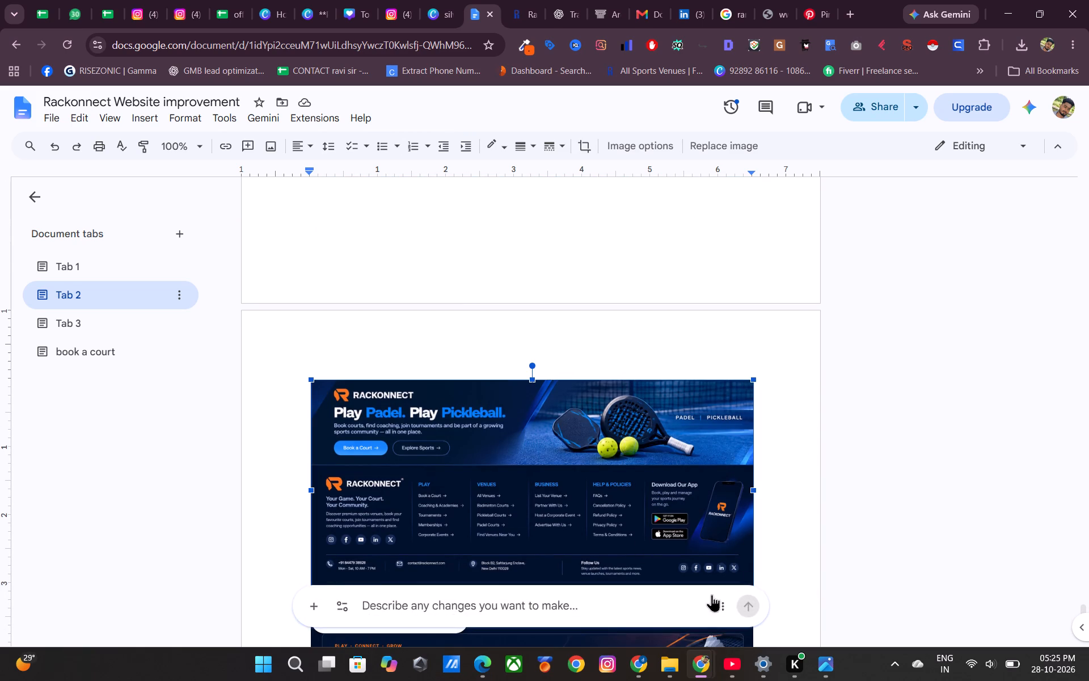
pyautogui.moveTo(752, 602); pyautogui.dragTo(740, 596)
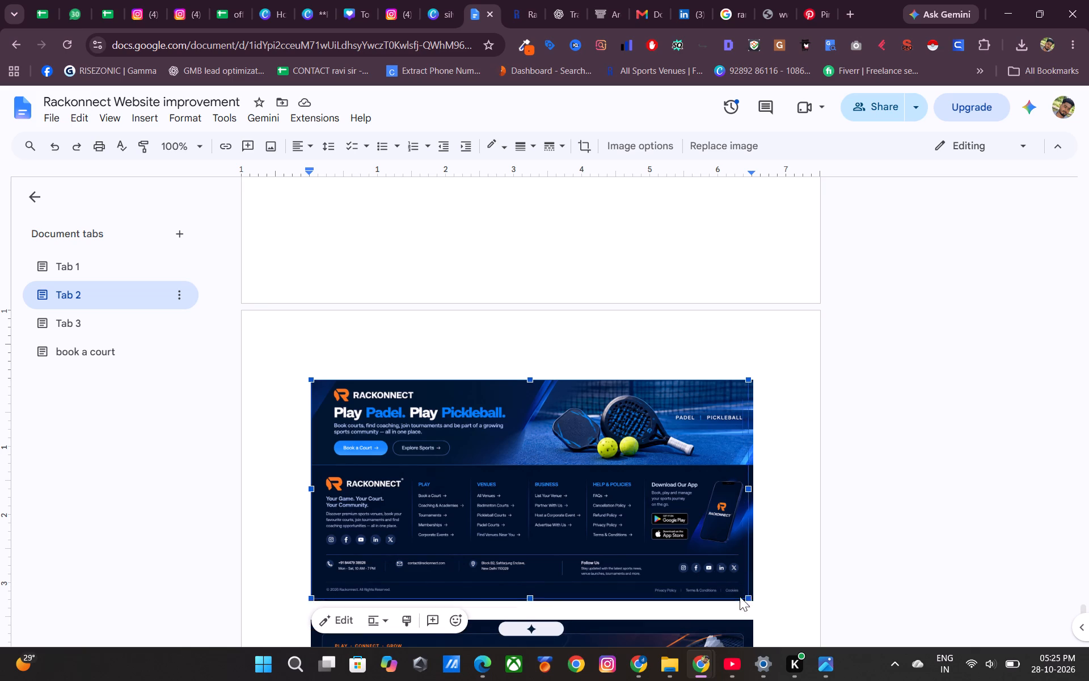
pyautogui.moveTo(740, 596); pyautogui.dragTo(727, 585)
pyautogui.scroll(-1, 784, 541)
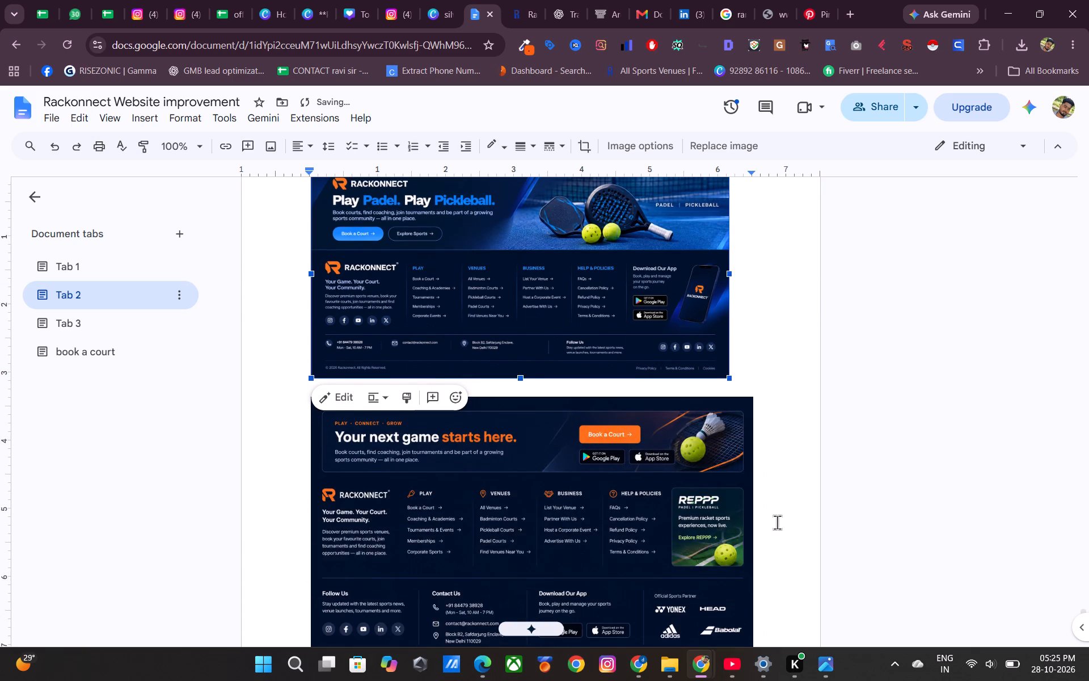
pyautogui.moveTo(729, 374); pyautogui.dragTo(754, 382)
pyautogui.click(779, 419)
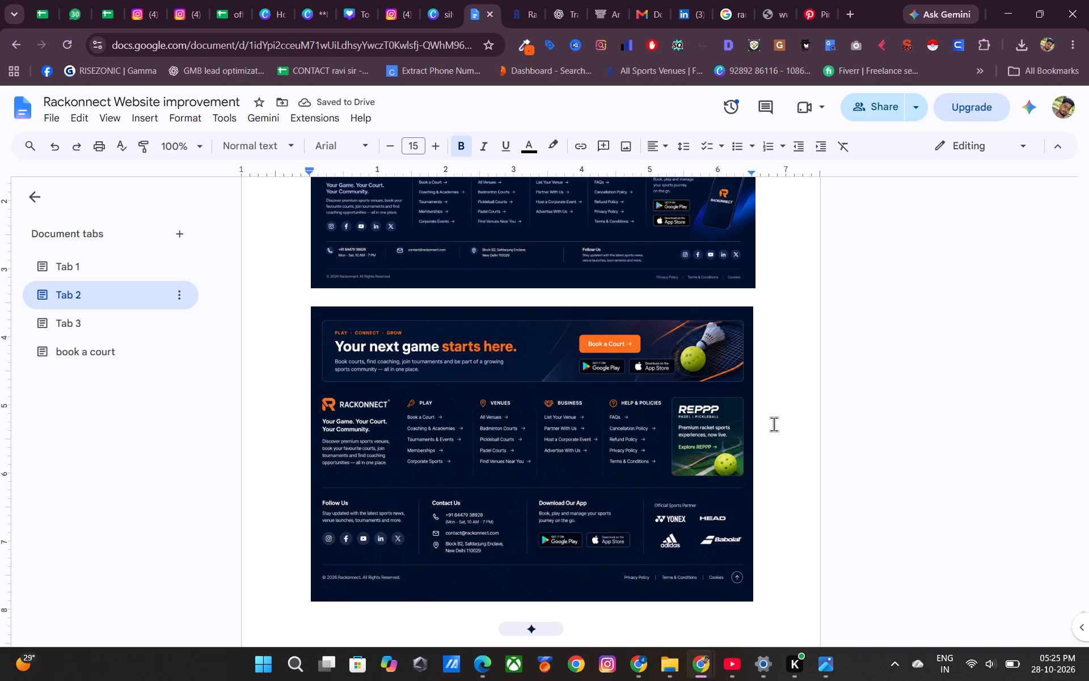
# Examine the page number settings of the odd page header above the "Play Padel. Play Pickleball." image, and the following page's header.
pyautogui.scroll(1, 772, 422)
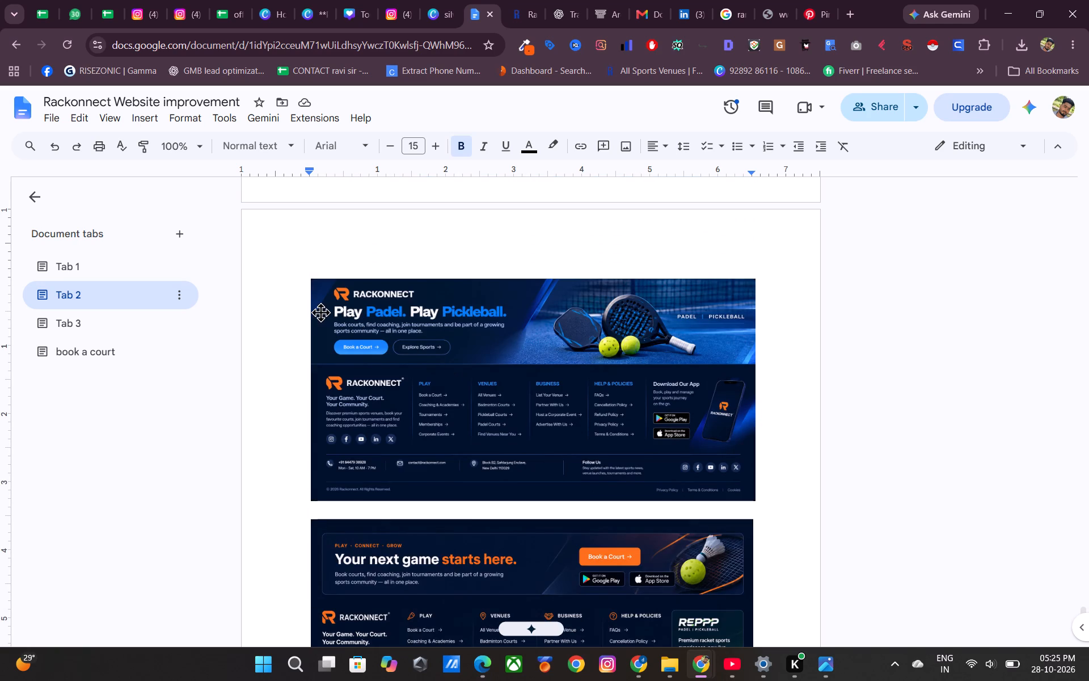
pyautogui.click(299, 289)
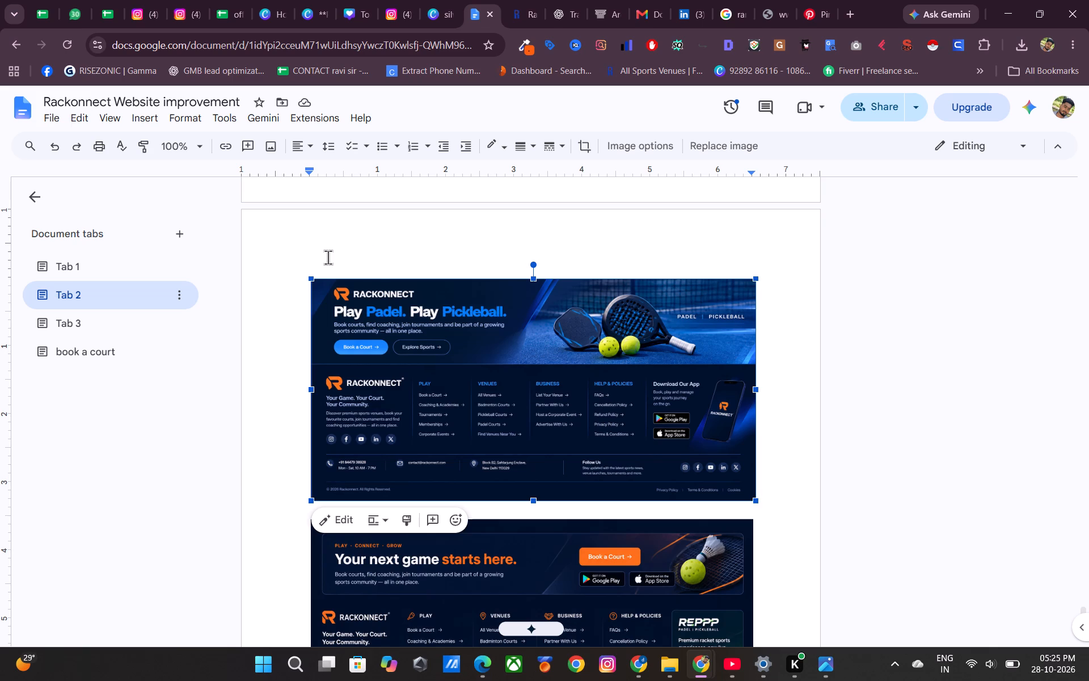
pyautogui.scroll(3, 381, 283)
pyautogui.scroll(-3, 372, 291)
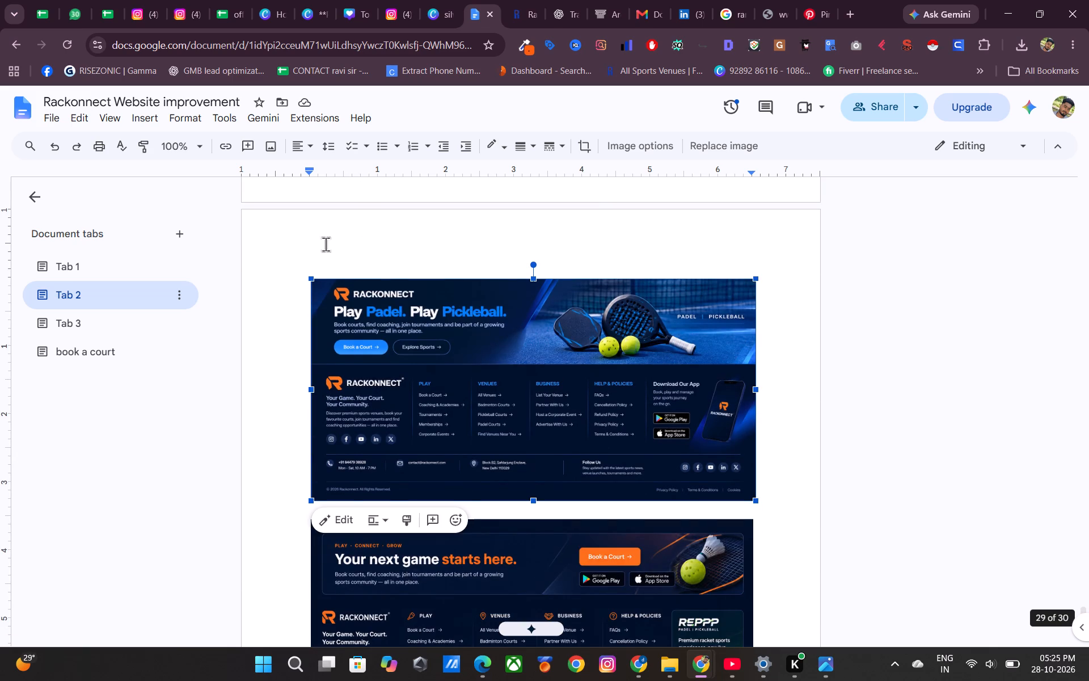
pyautogui.doubleClick(313, 247)
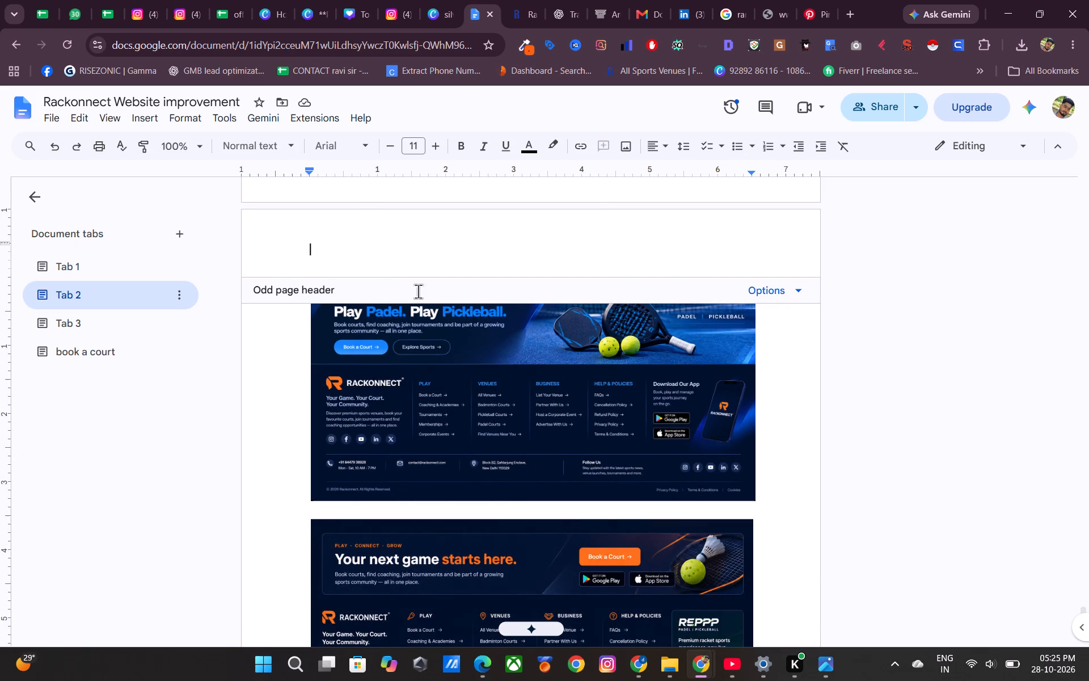
pyautogui.click(801, 291)
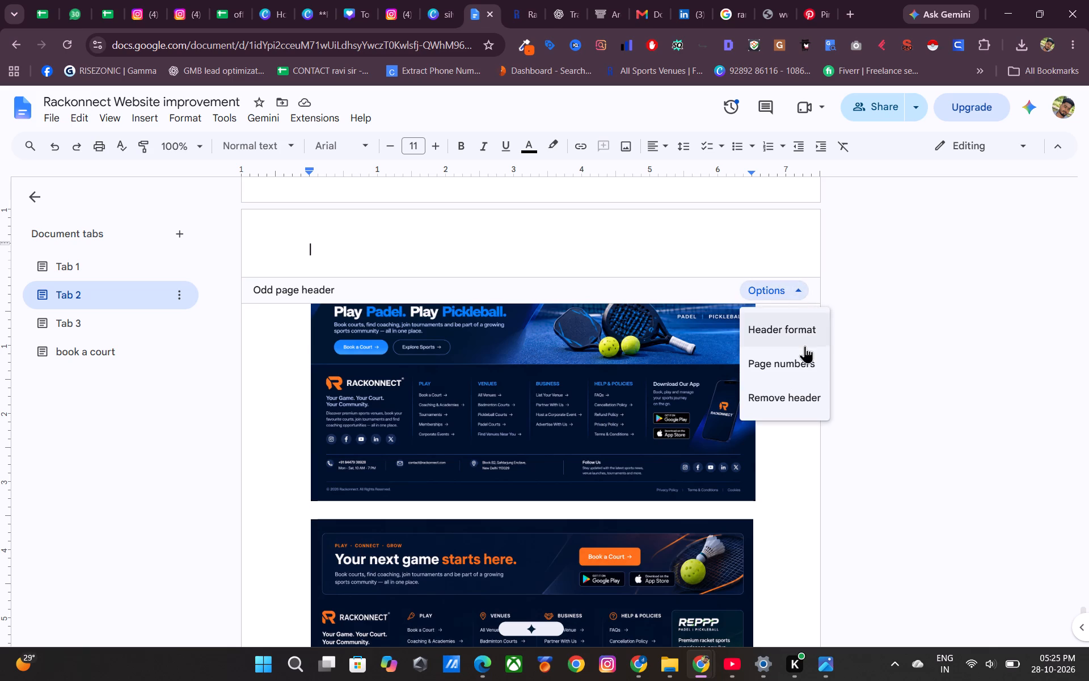
pyautogui.click(800, 360)
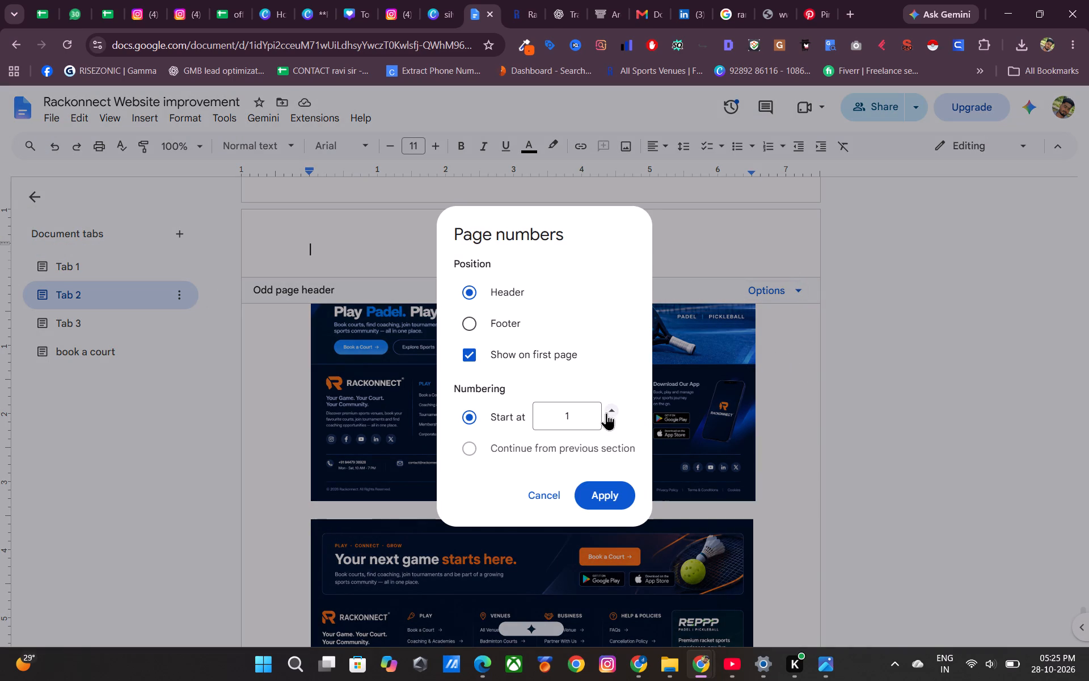
pyautogui.click(950, 388)
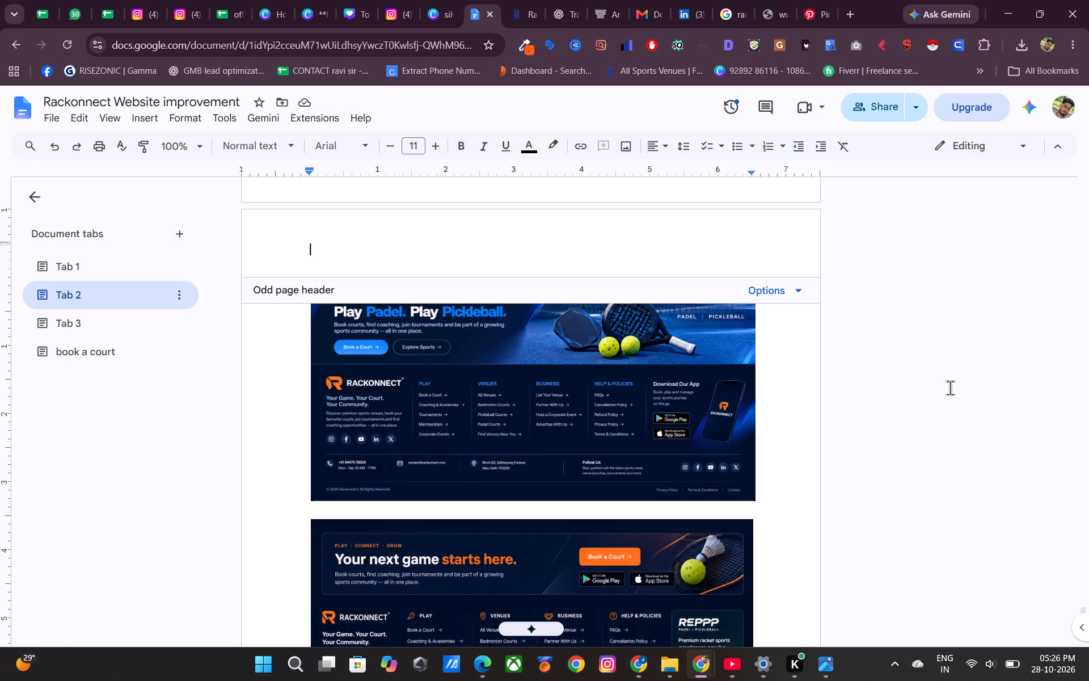
pyautogui.scroll(-4, 983, 417)
pyautogui.scroll(-4, 1012, 467)
pyautogui.scroll(2, 995, 451)
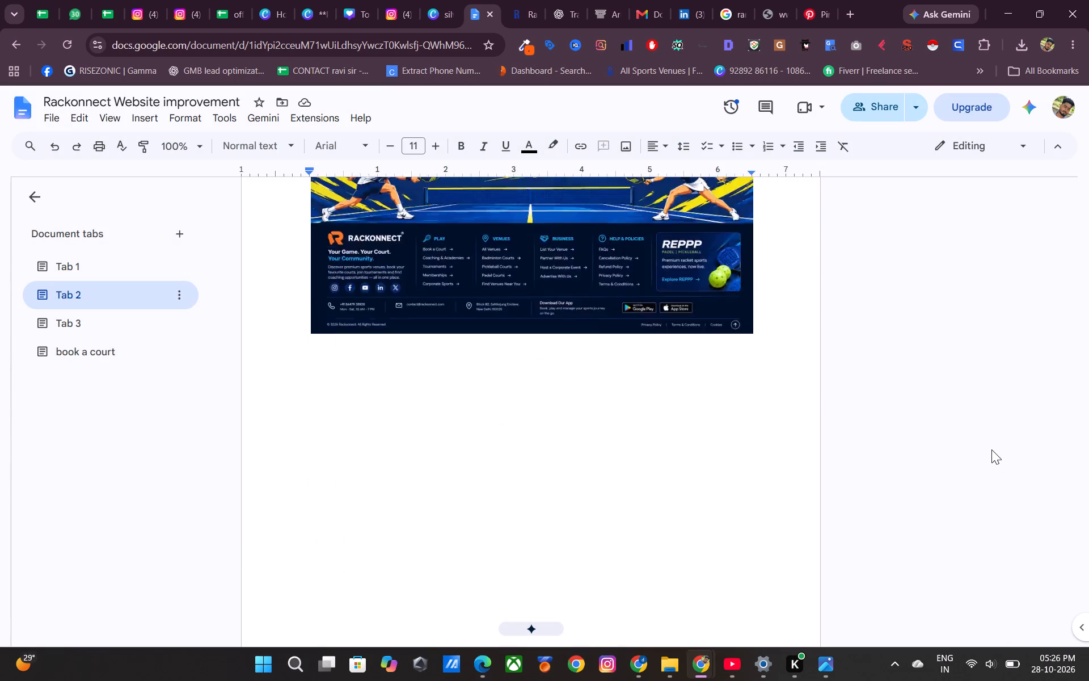
pyautogui.scroll(1, 991, 449)
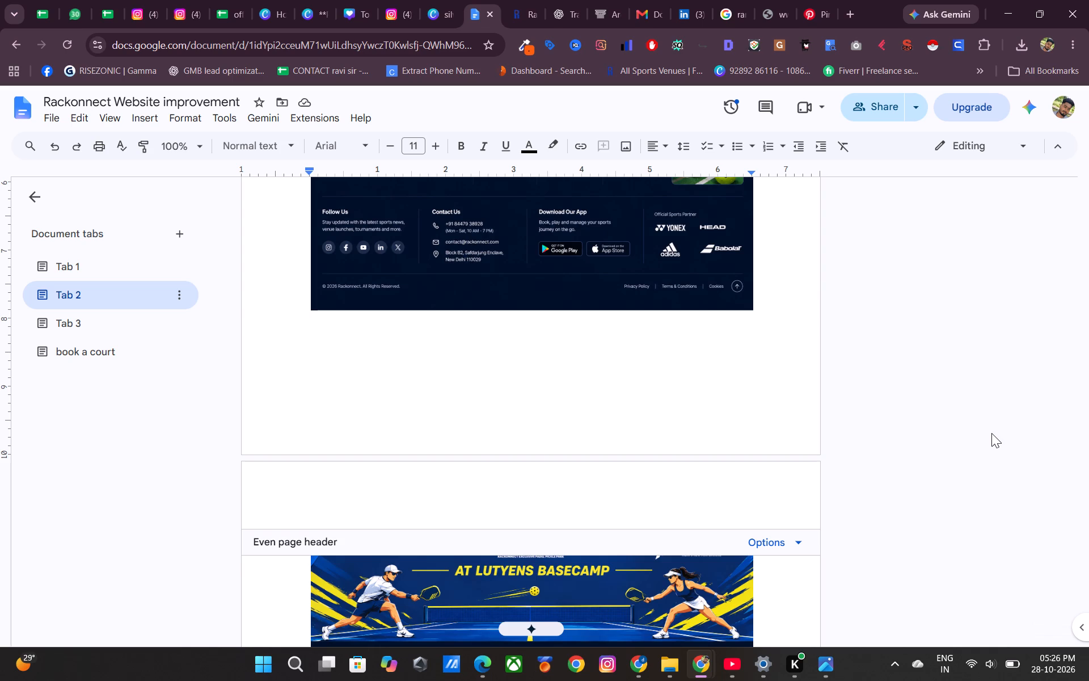
pyautogui.click(974, 486)
pyautogui.click(876, 539)
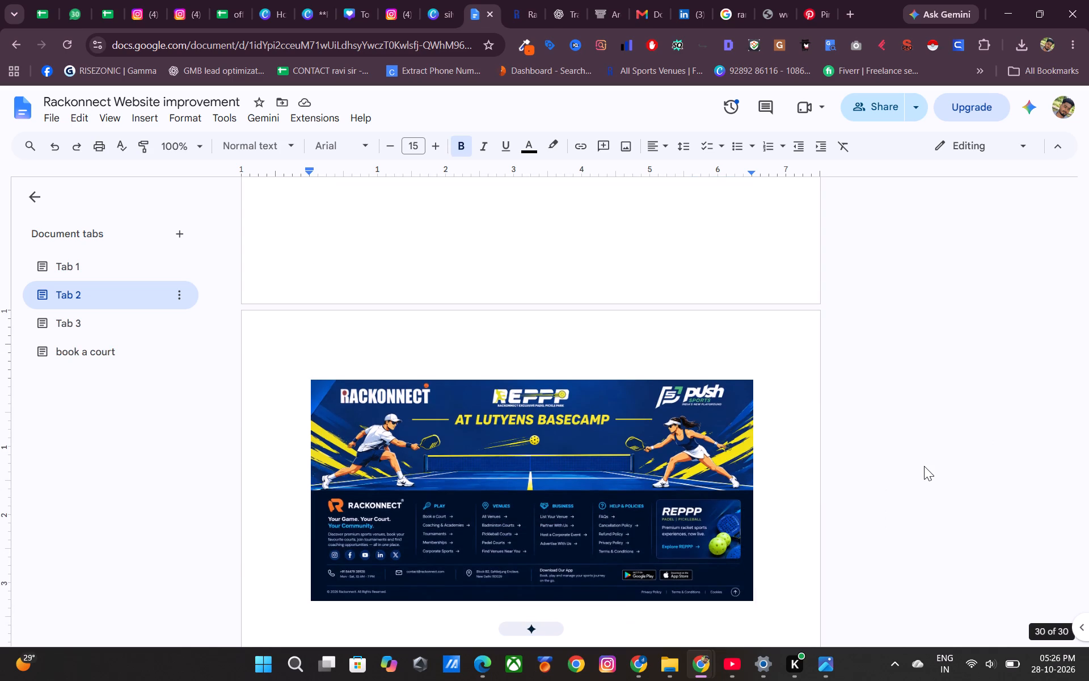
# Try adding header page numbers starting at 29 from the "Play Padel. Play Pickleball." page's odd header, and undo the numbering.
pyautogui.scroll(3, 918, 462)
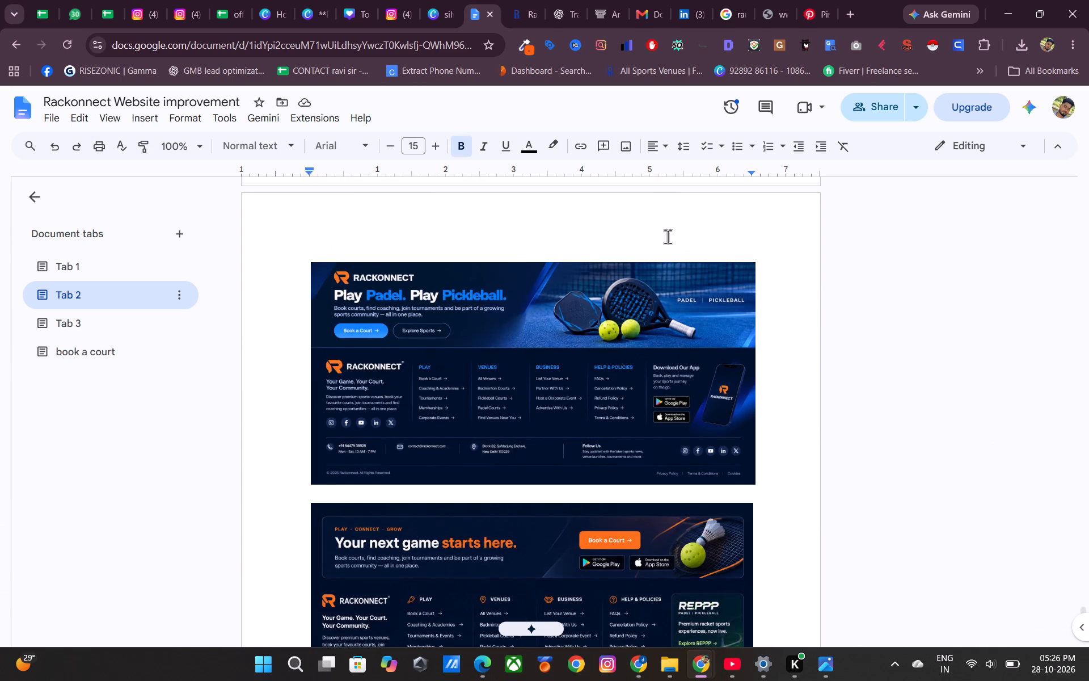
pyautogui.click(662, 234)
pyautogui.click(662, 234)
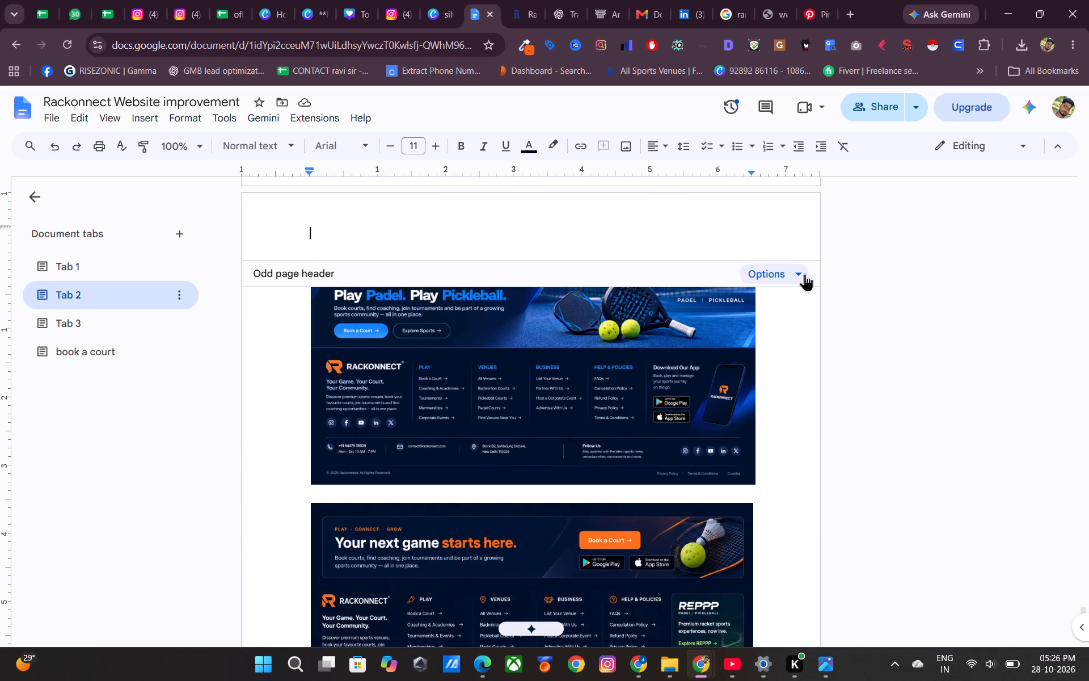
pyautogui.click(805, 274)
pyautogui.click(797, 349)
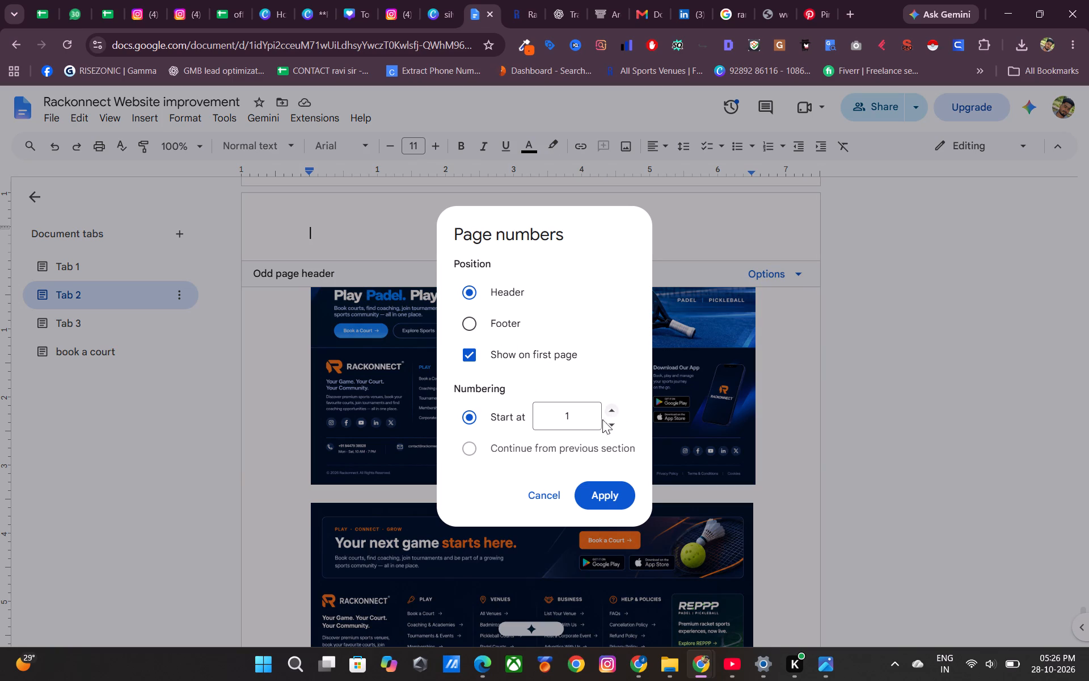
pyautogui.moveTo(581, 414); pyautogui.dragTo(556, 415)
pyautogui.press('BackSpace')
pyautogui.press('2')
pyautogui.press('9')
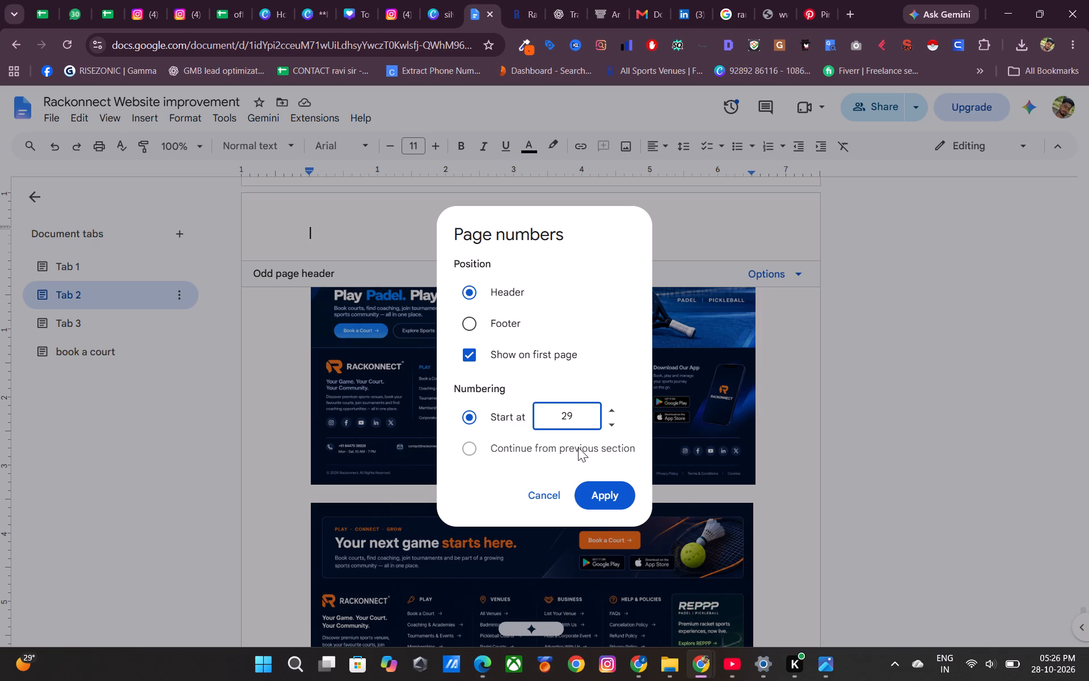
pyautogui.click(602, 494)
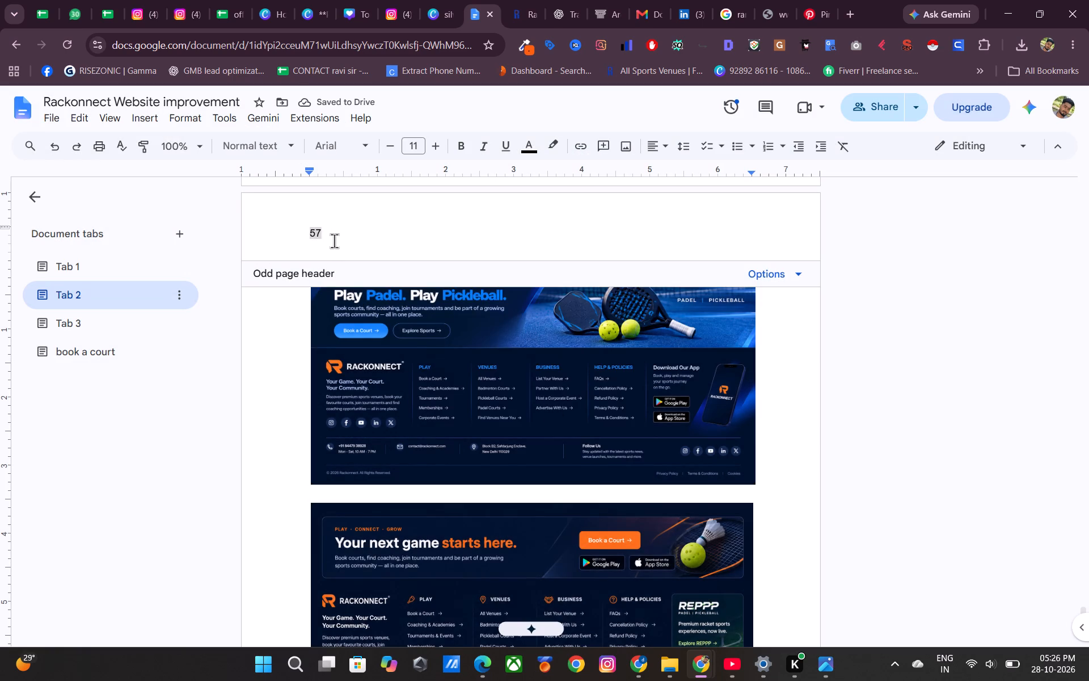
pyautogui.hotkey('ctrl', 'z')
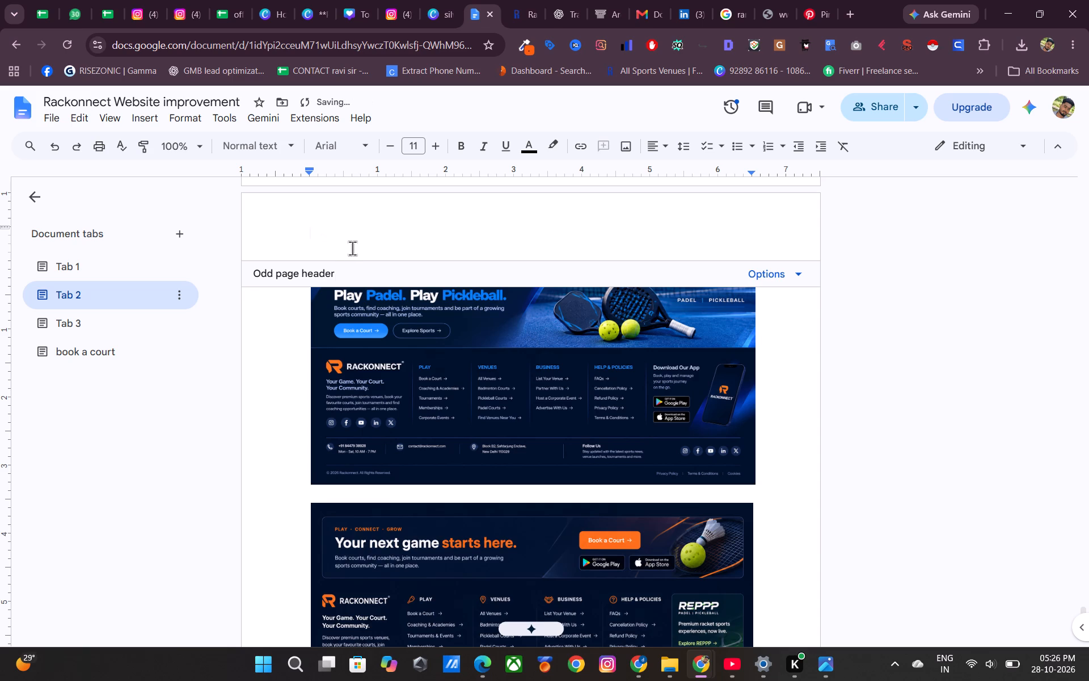
# Undo the last resize of the "Play Padel. Play Pickleball." footer image.
pyautogui.hotkey('ctrl', 'z')
# Check the page number settings and header options again in the odd page header above the "Play Padel. Play Pickleball." image.
pyautogui.click(352, 248)
pyautogui.click(348, 249)
pyautogui.doubleClick(340, 238)
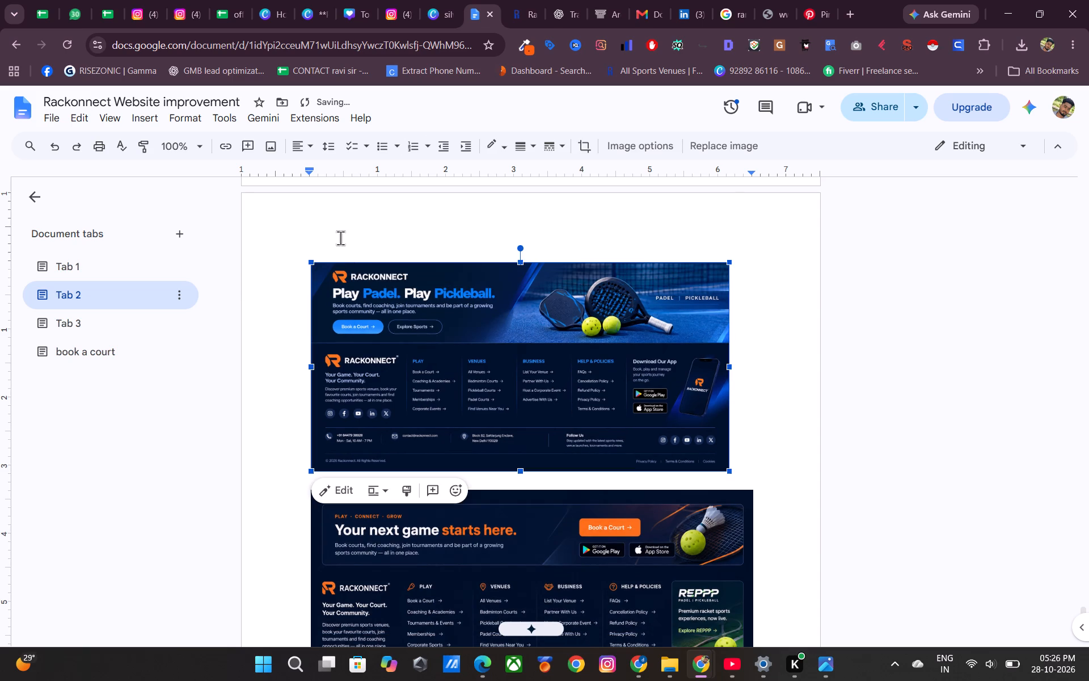
pyautogui.click(782, 276)
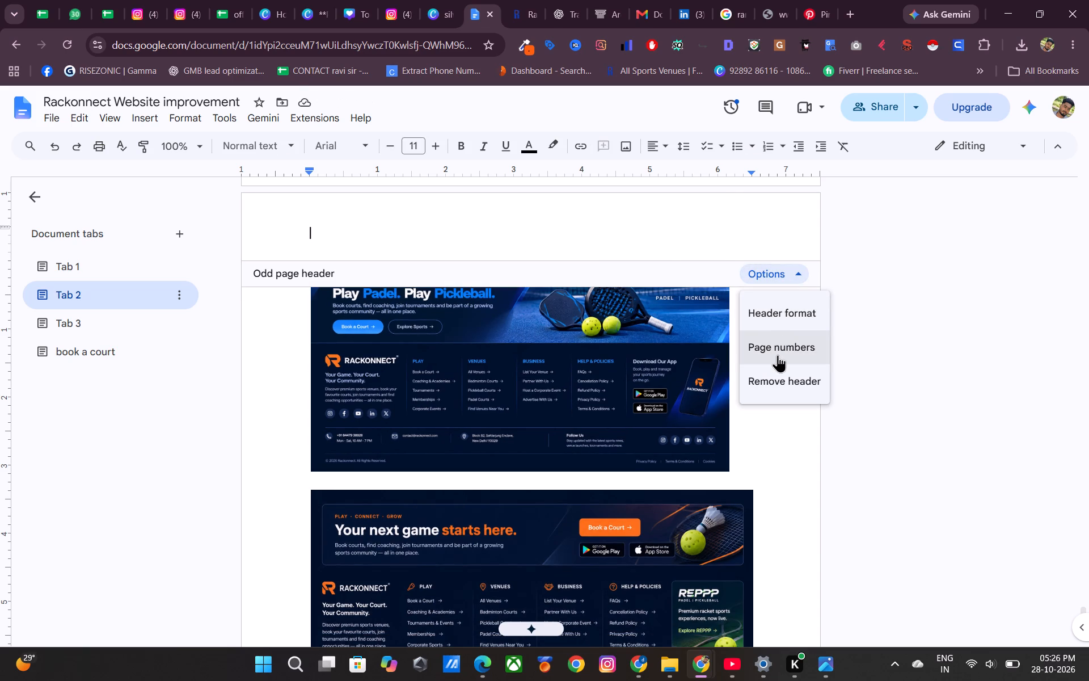
pyautogui.click(778, 355)
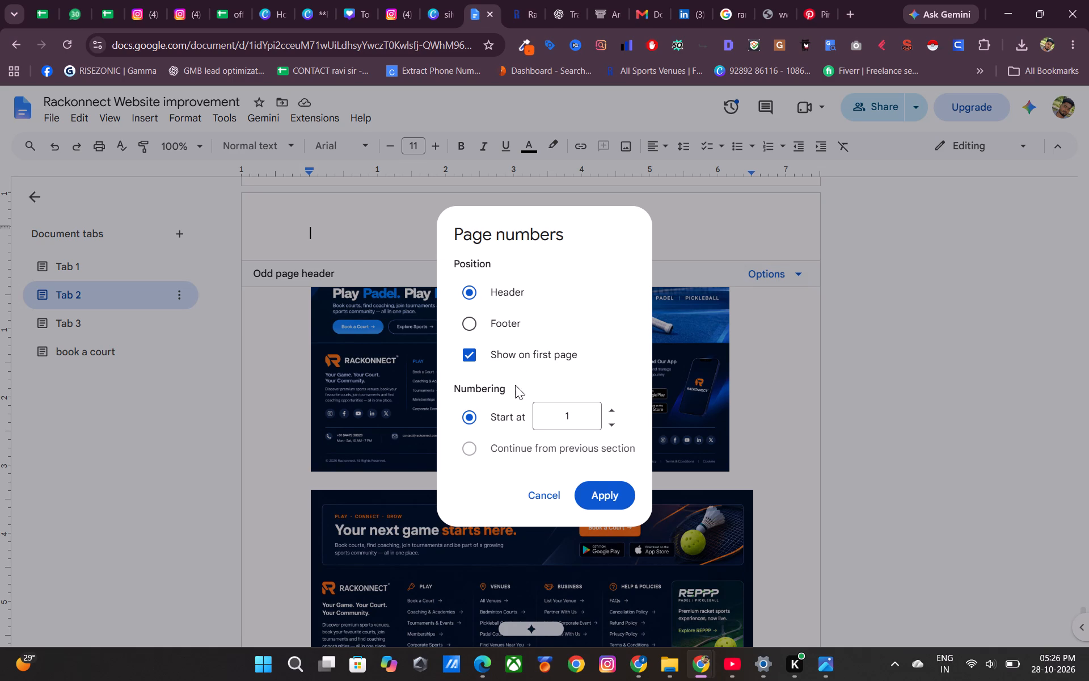
pyautogui.click(547, 506)
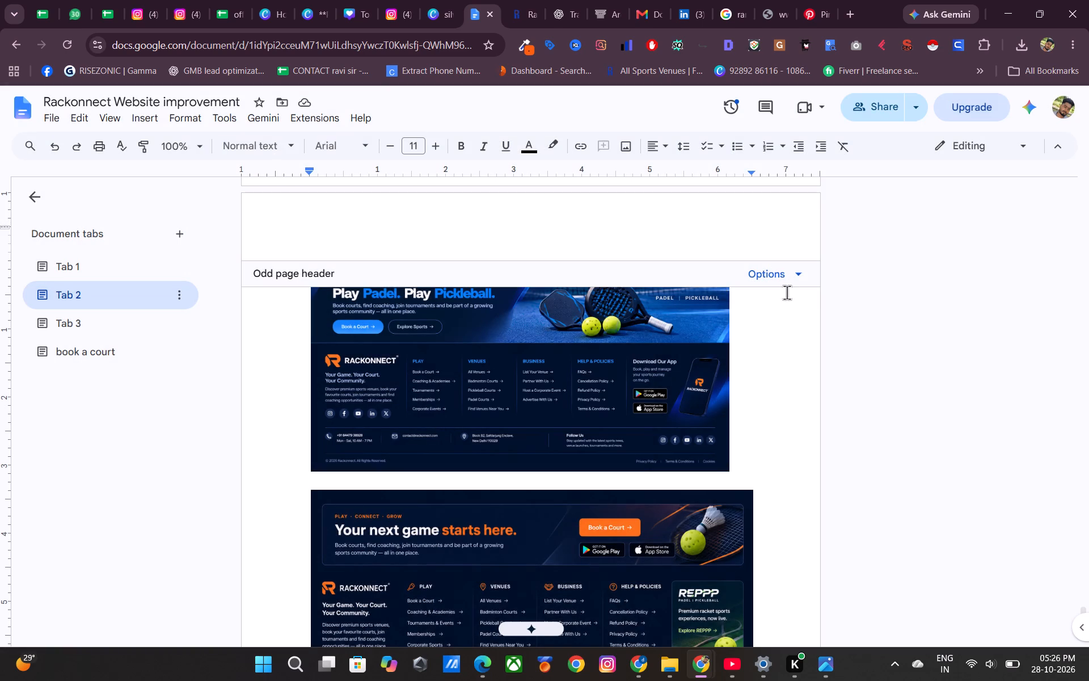
pyautogui.click(801, 270)
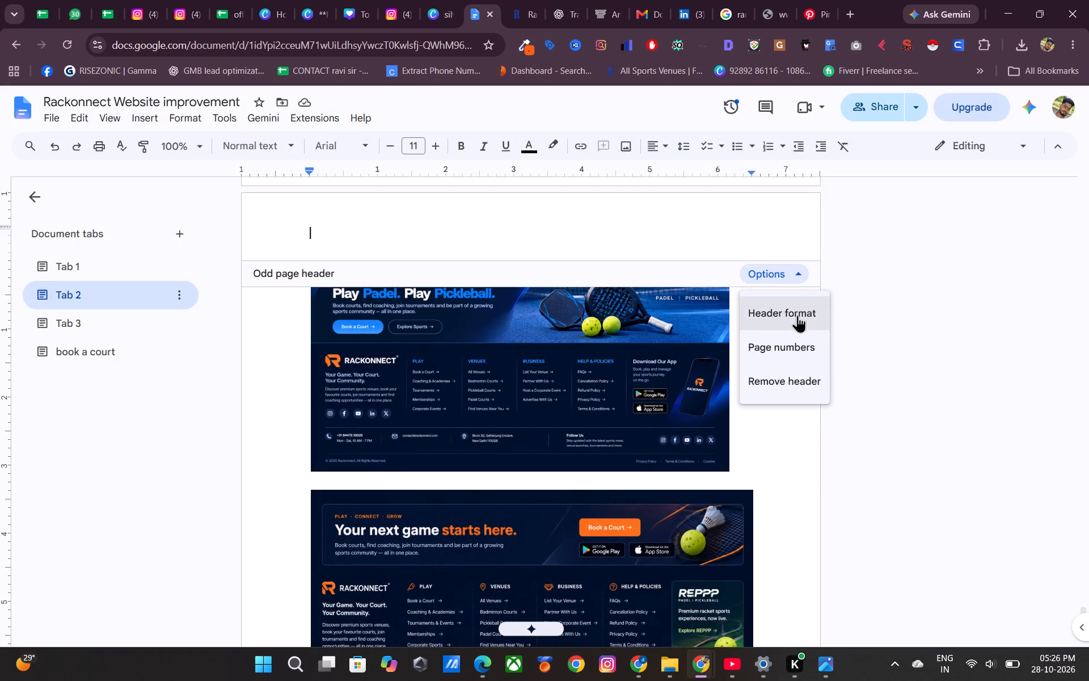
pyautogui.click(1028, 276)
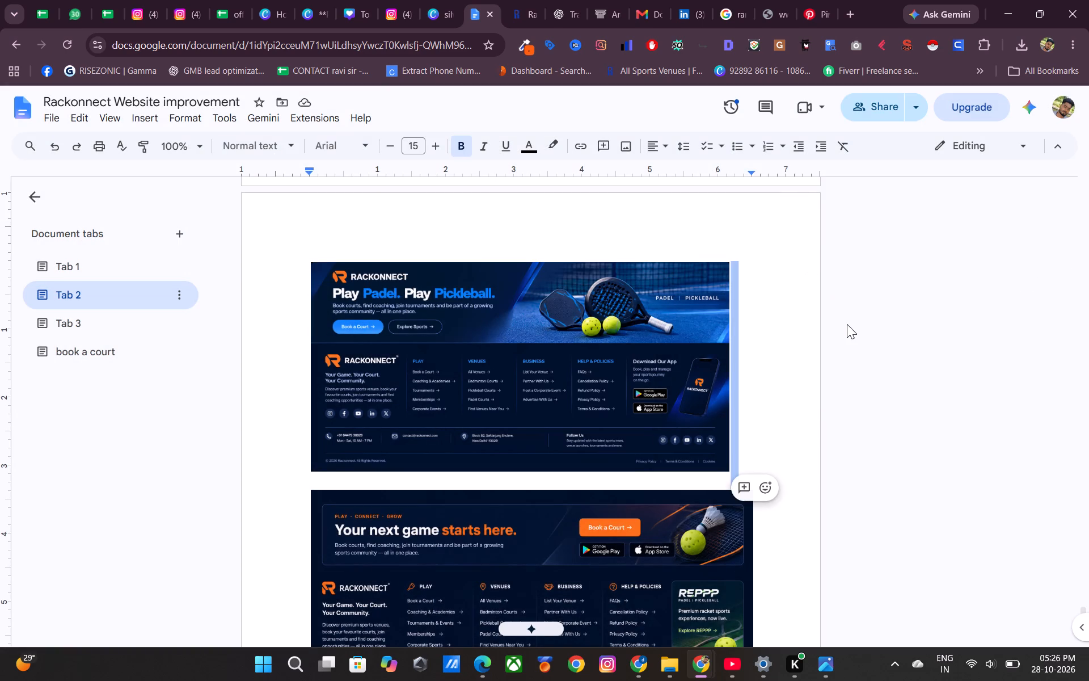
# Review the Tab 2 pages from the footer images back past the questions, "Build with Rackonnect." and testimonial sections.
pyautogui.scroll(13, 847, 324)
pyautogui.scroll(4, 838, 272)
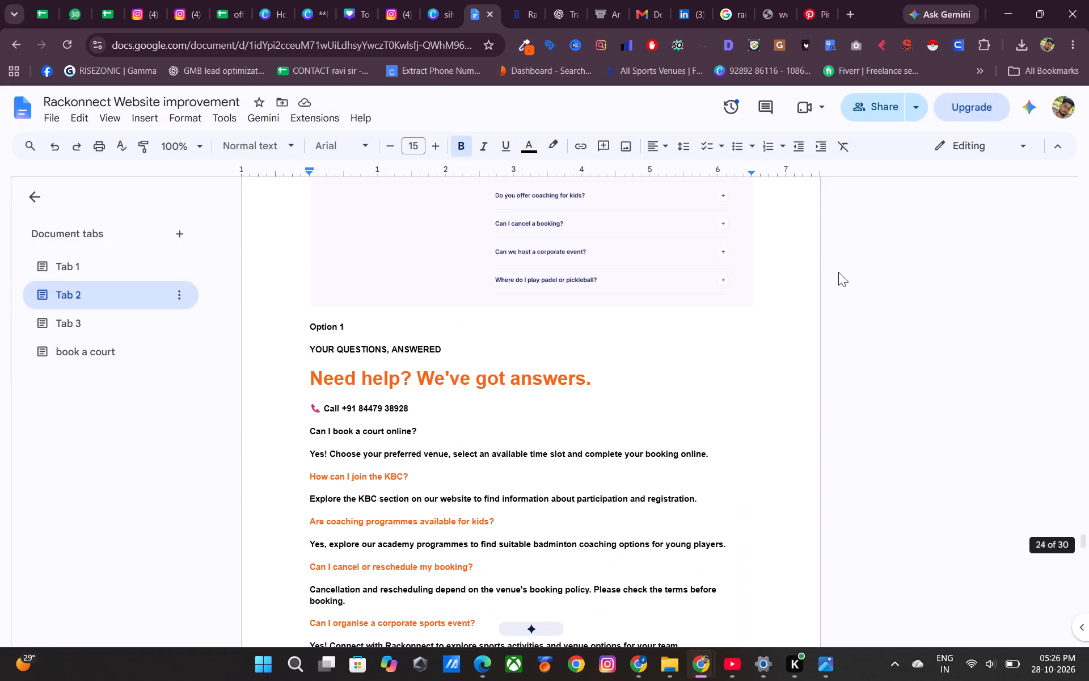
pyautogui.scroll(14, 838, 272)
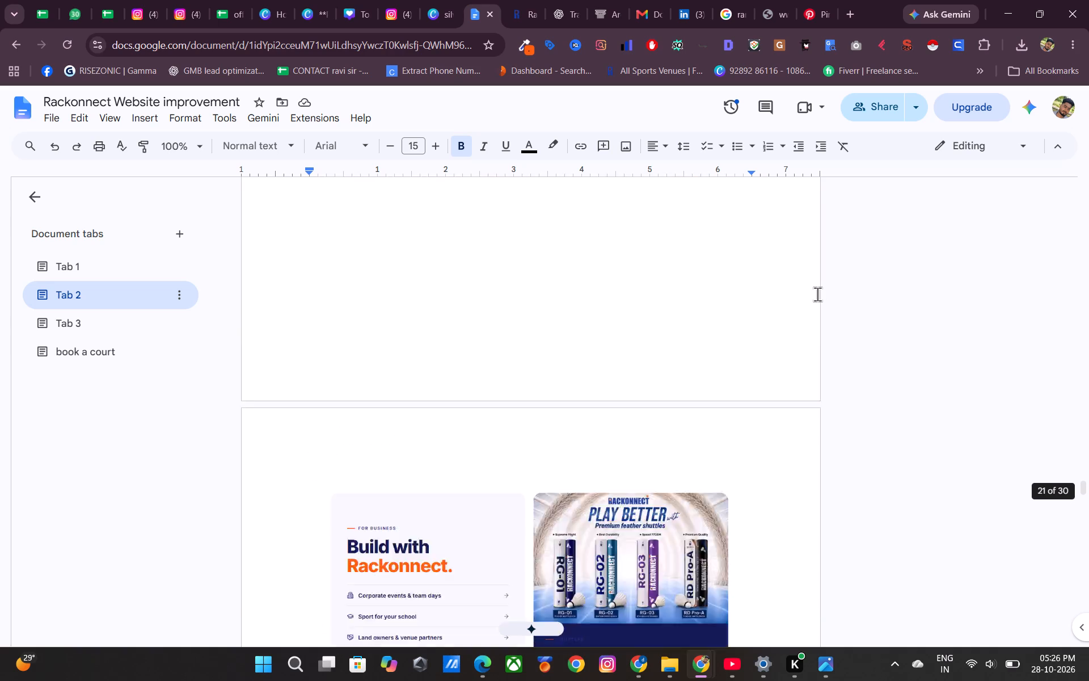
pyautogui.scroll(11, 818, 293)
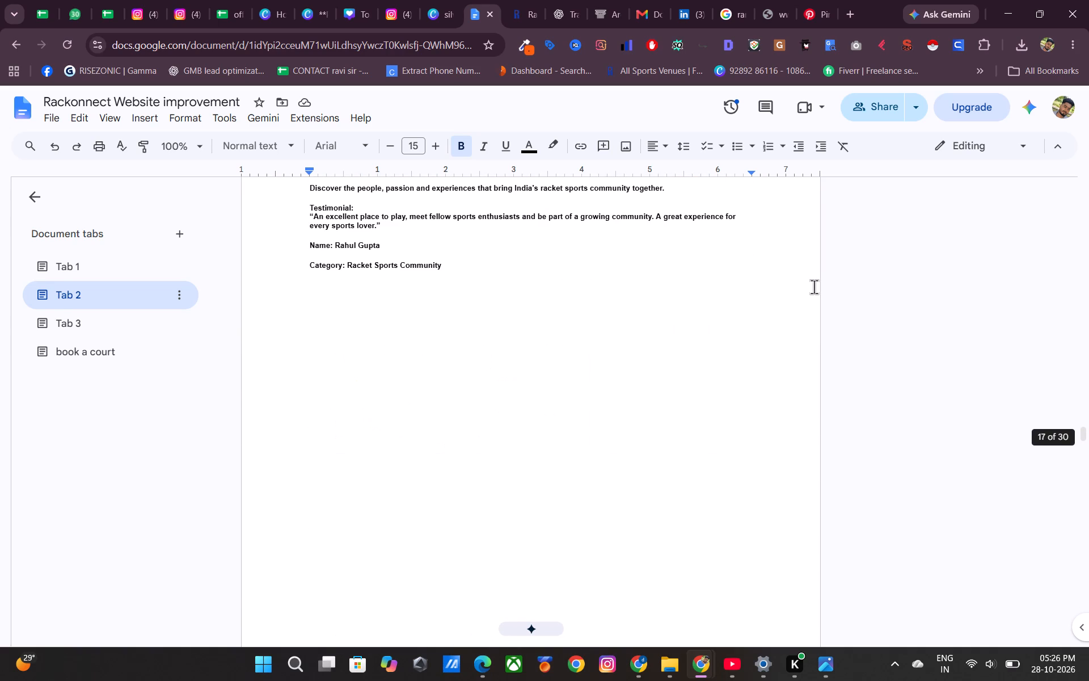
pyautogui.scroll(1, 824, 286)
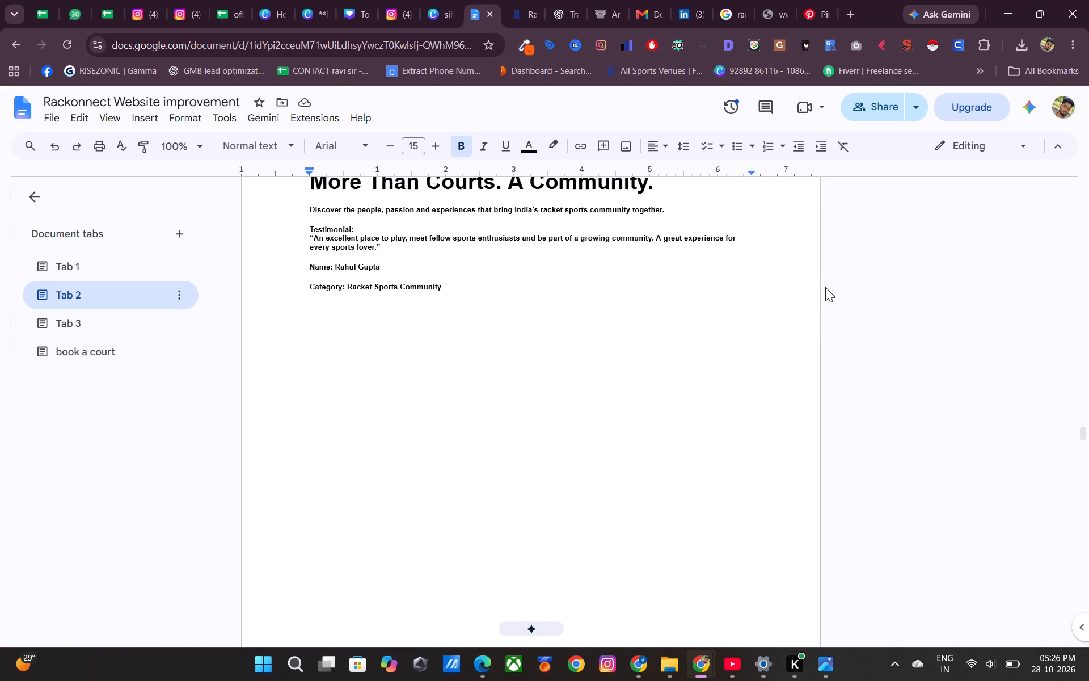
pyautogui.scroll(12, 825, 287)
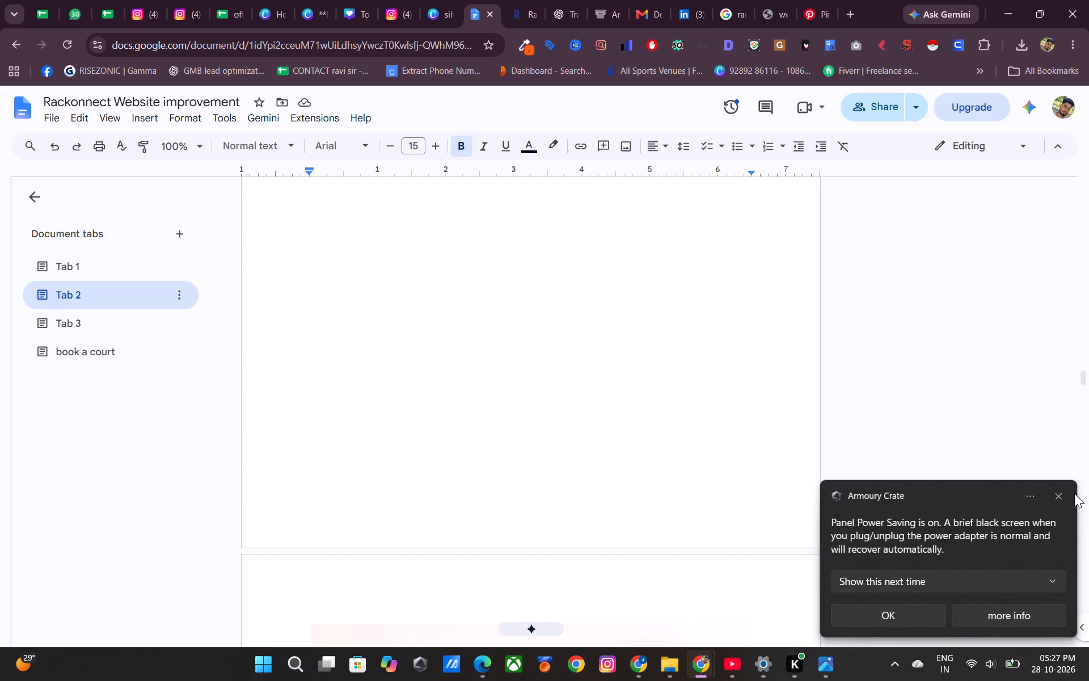
# Dismiss the Armoury Crate power saving notification.
pyautogui.click(1057, 499)
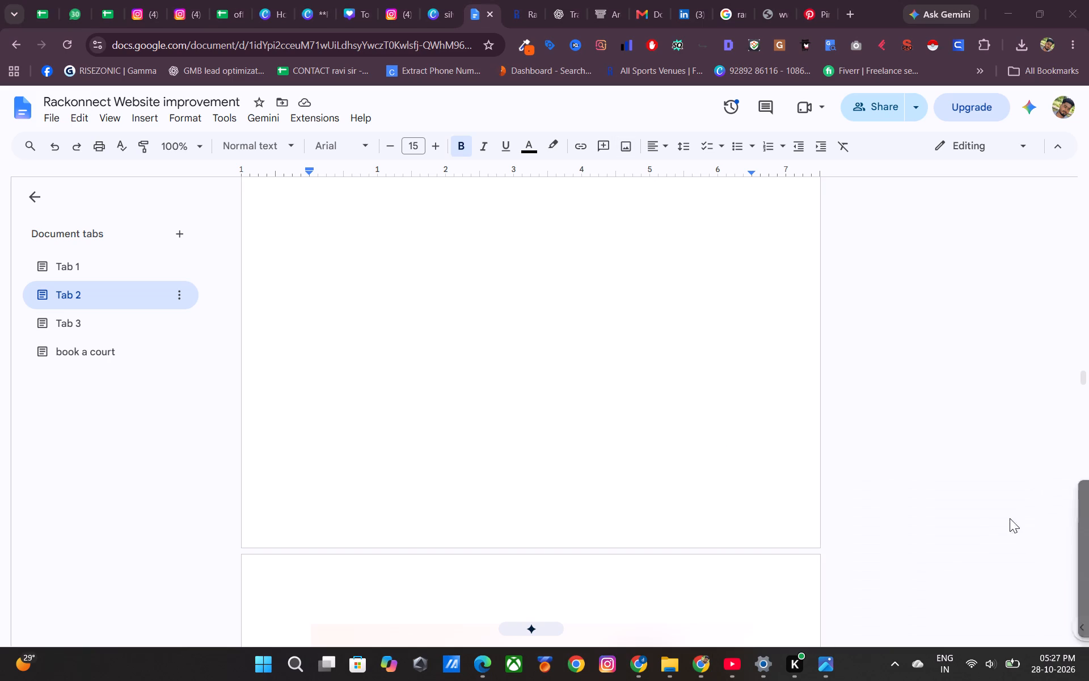
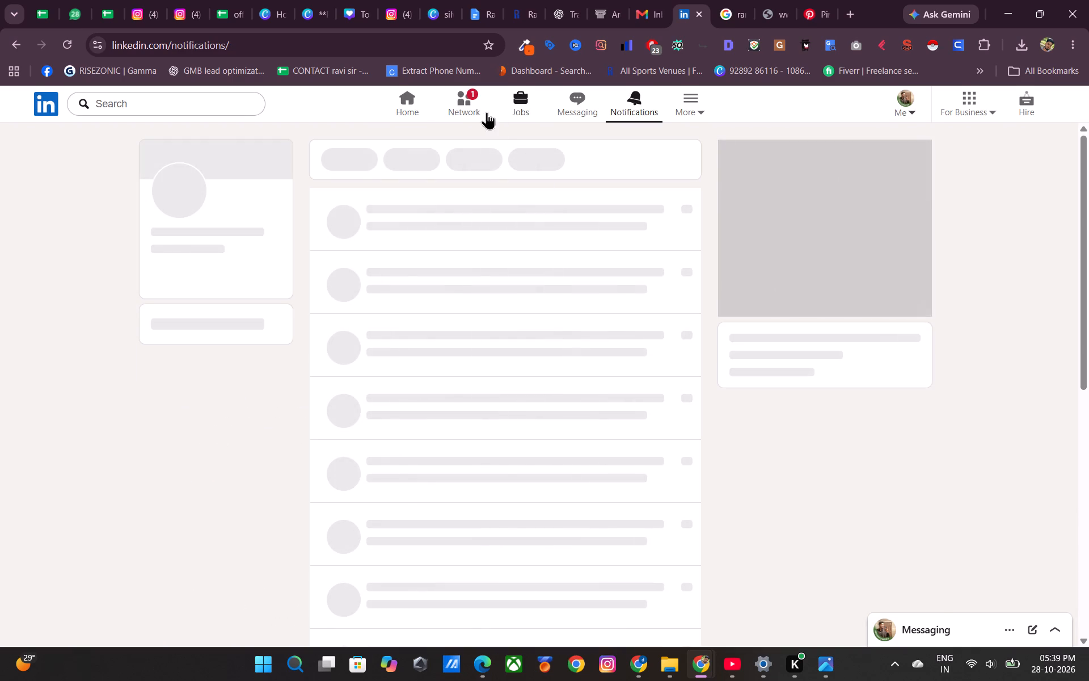
# Check the LinkedIn network page and go to the home feed.
pyautogui.click(471, 108)
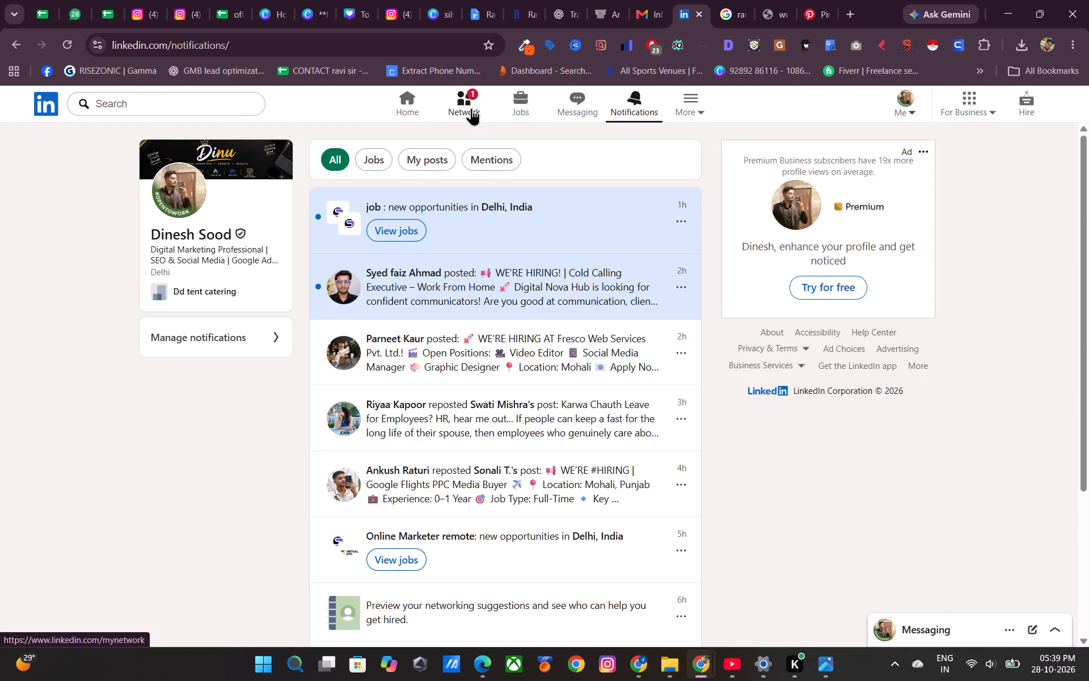
pyautogui.click(407, 95)
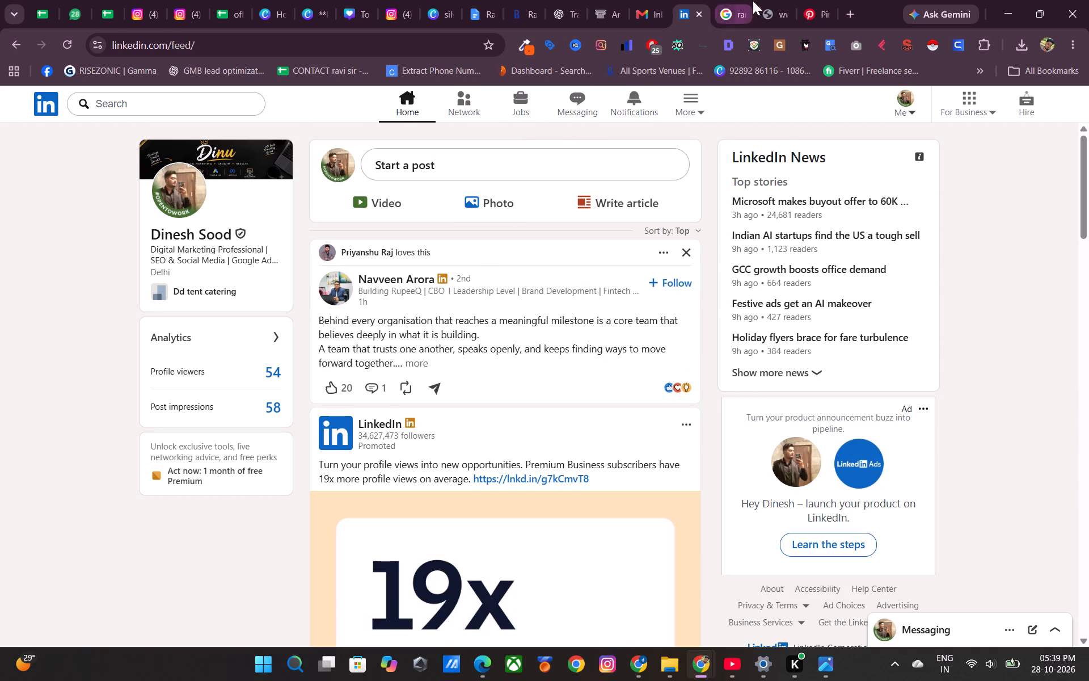
# Close the Google tabs with the "footer image padel pickel" search and the "ram teri ganga maili scene" image results.
pyautogui.click(773, 17)
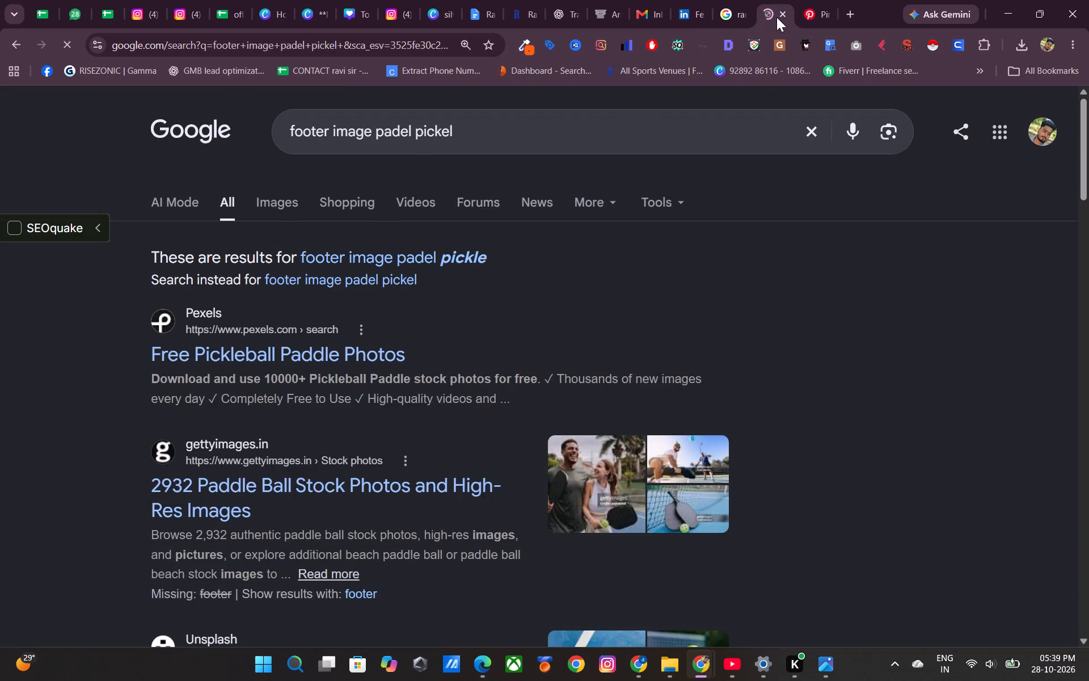
pyautogui.click(782, 11)
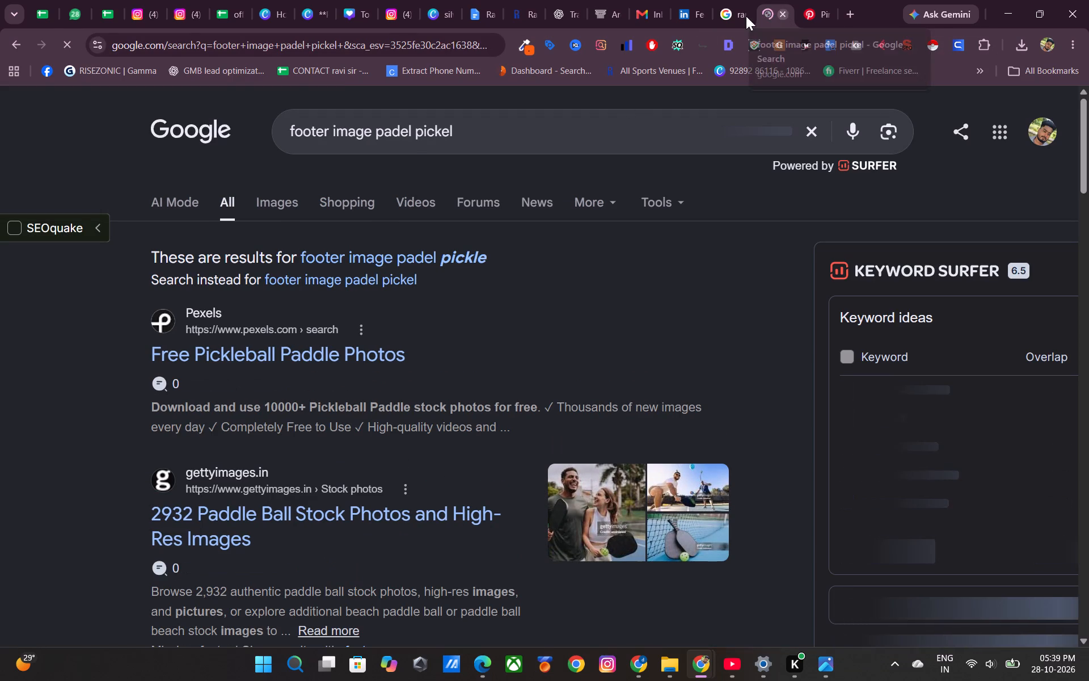
pyautogui.click(720, 11)
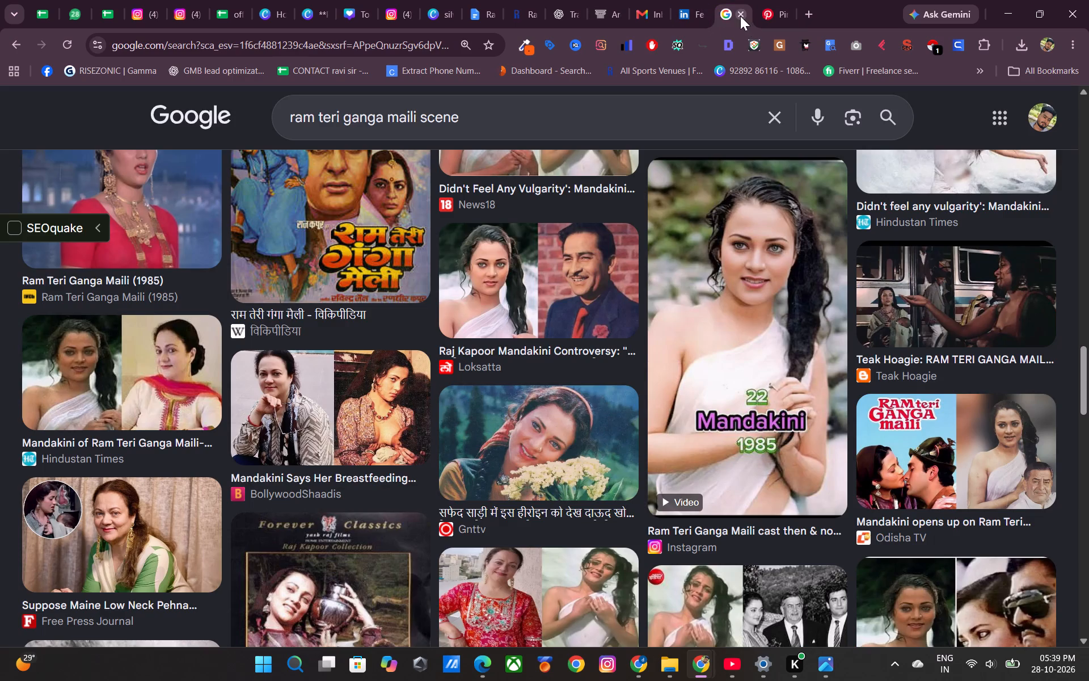
pyautogui.click(740, 16)
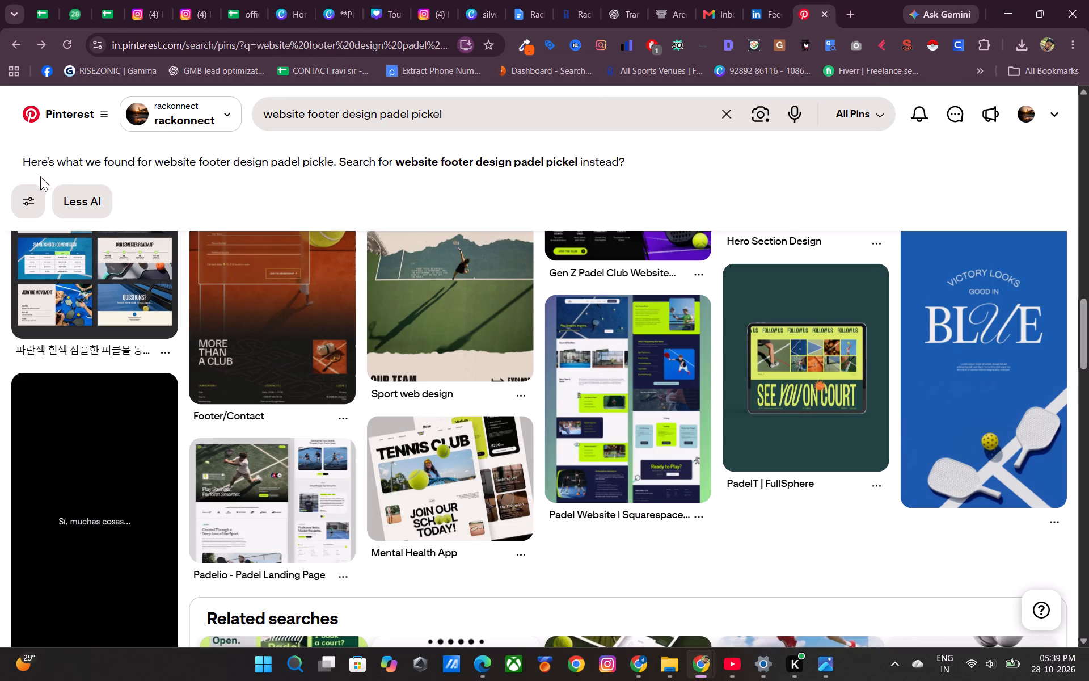
# Open the rackonnect profile on Pinterest and look through its created pins.
pyautogui.click(54, 117)
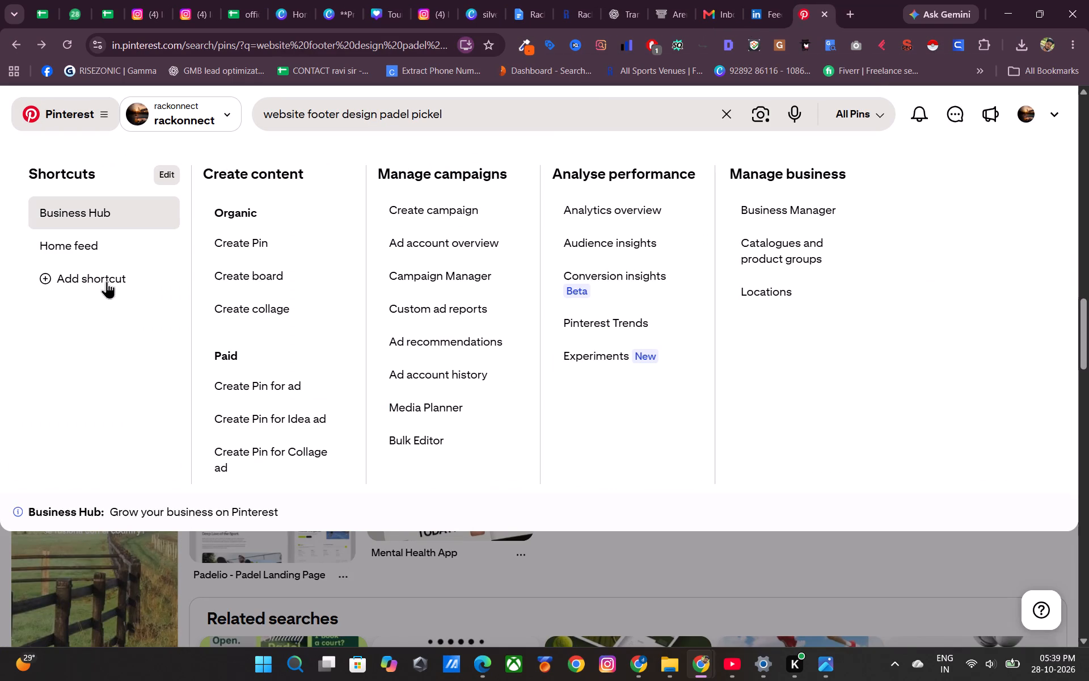
pyautogui.doubleClick(73, 111)
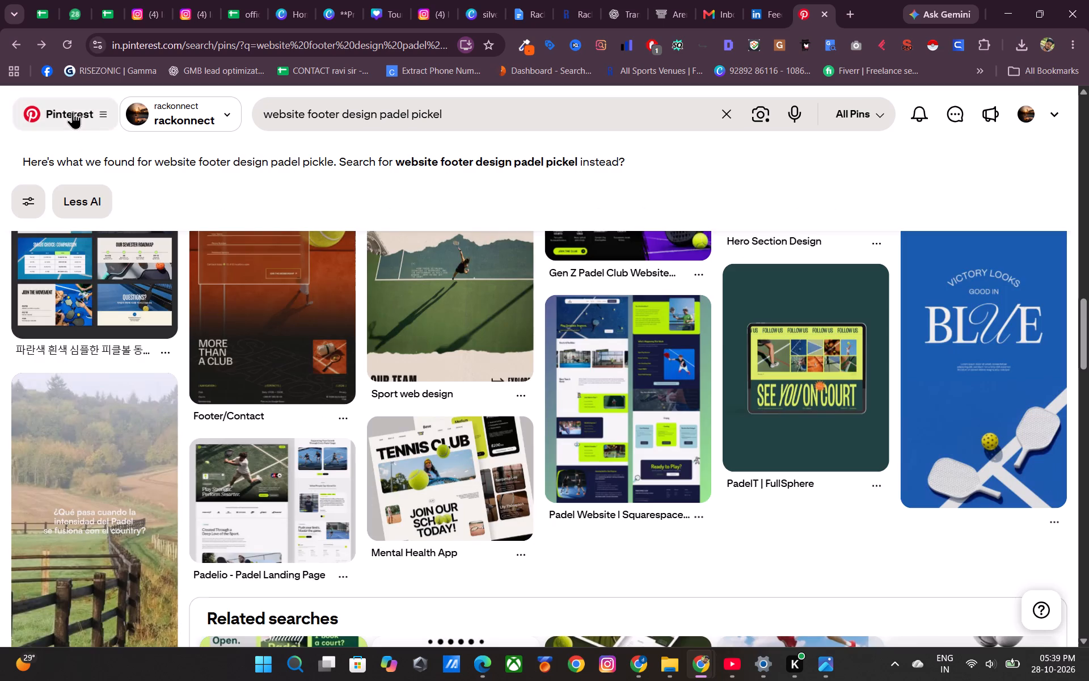
pyautogui.click(1024, 117)
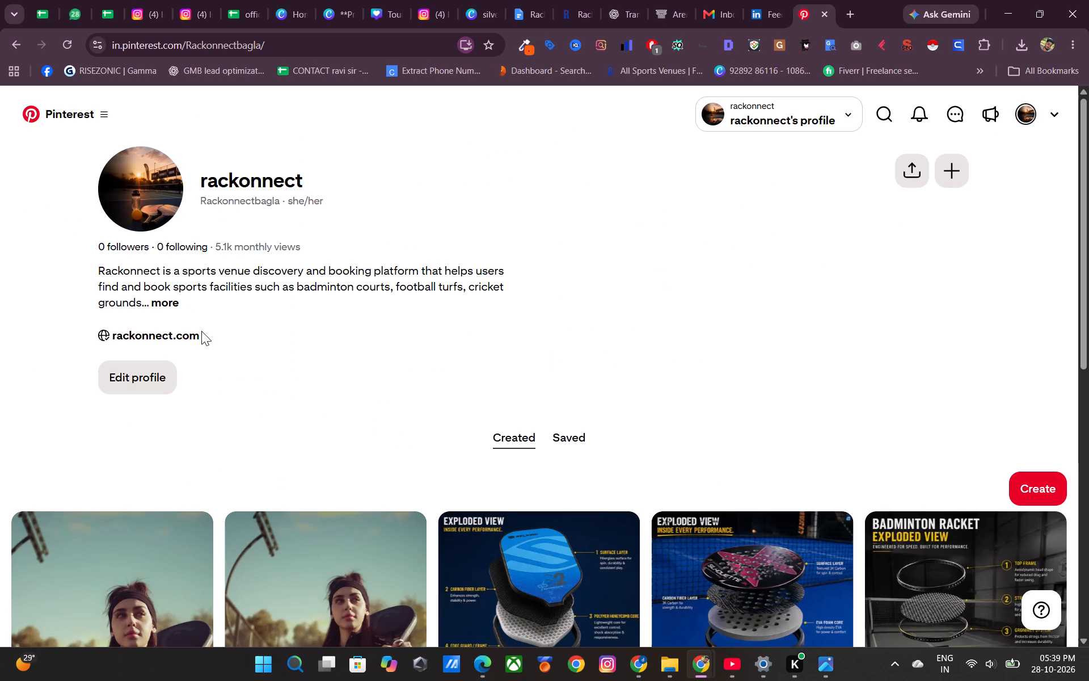
pyautogui.scroll(-1, 302, 346)
pyautogui.scroll(-1, 293, 409)
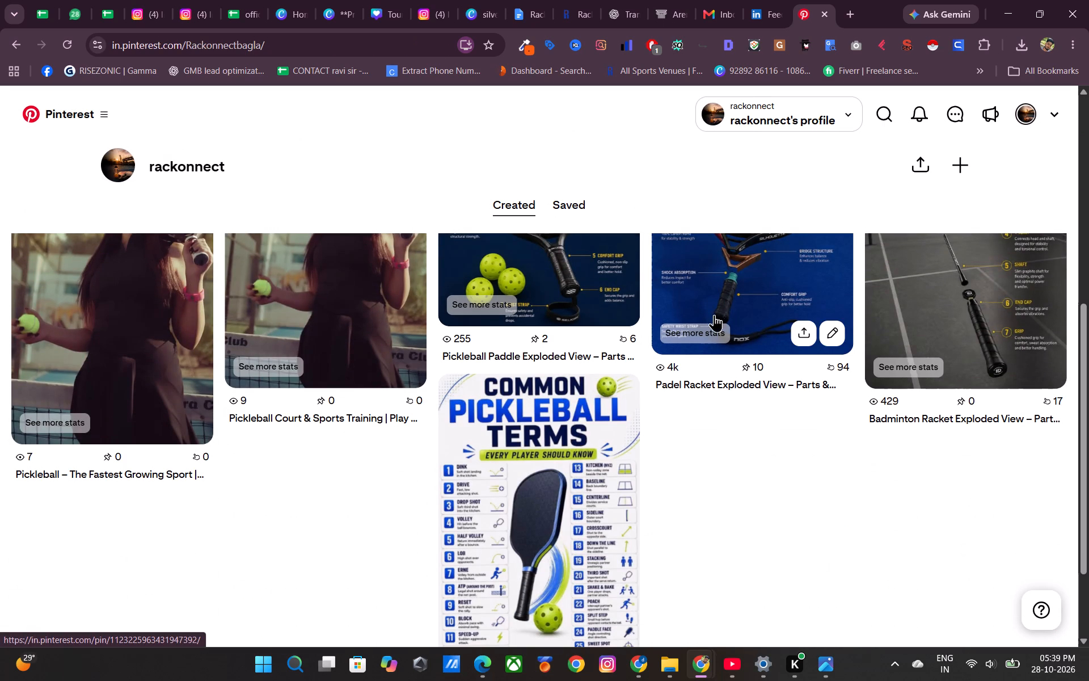
# Open the "Padel Racket Exploded View – Parts & Features Explained" pin and examine its statistics and related pins.
pyautogui.click(706, 301)
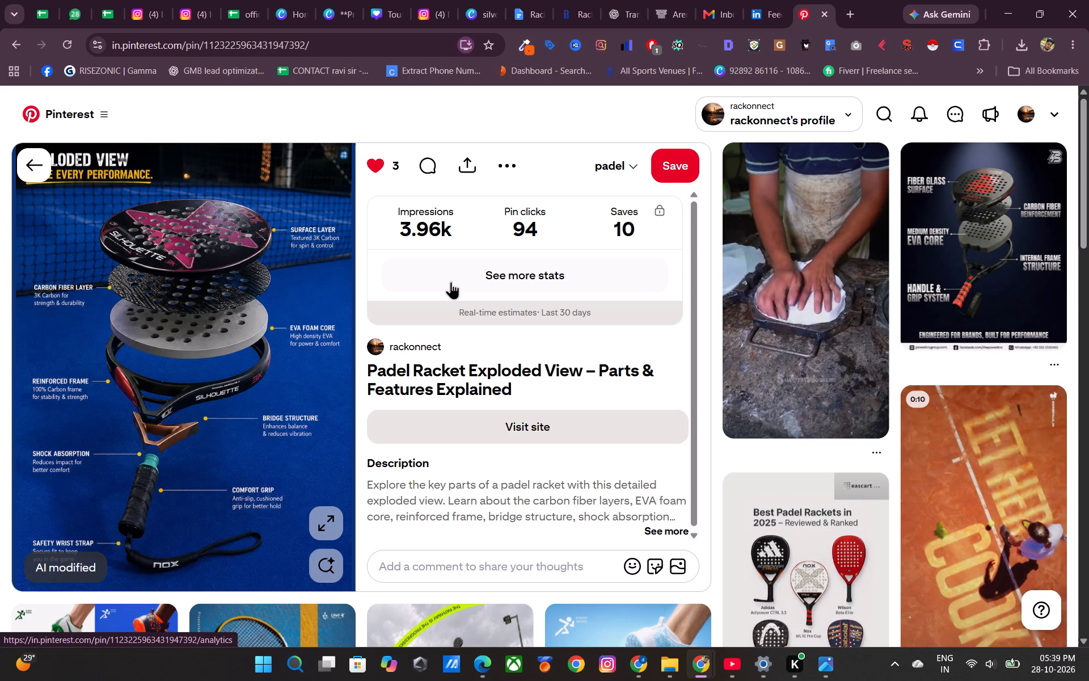
pyautogui.click(663, 209)
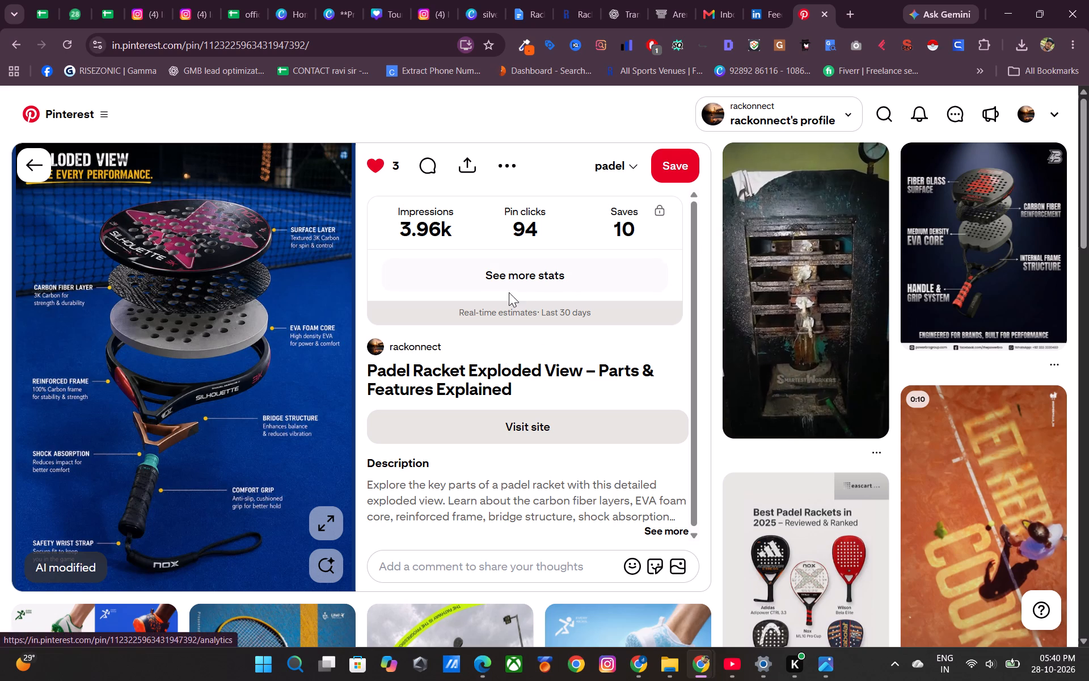
pyautogui.scroll(-2, 516, 391)
pyautogui.scroll(1, 470, 444)
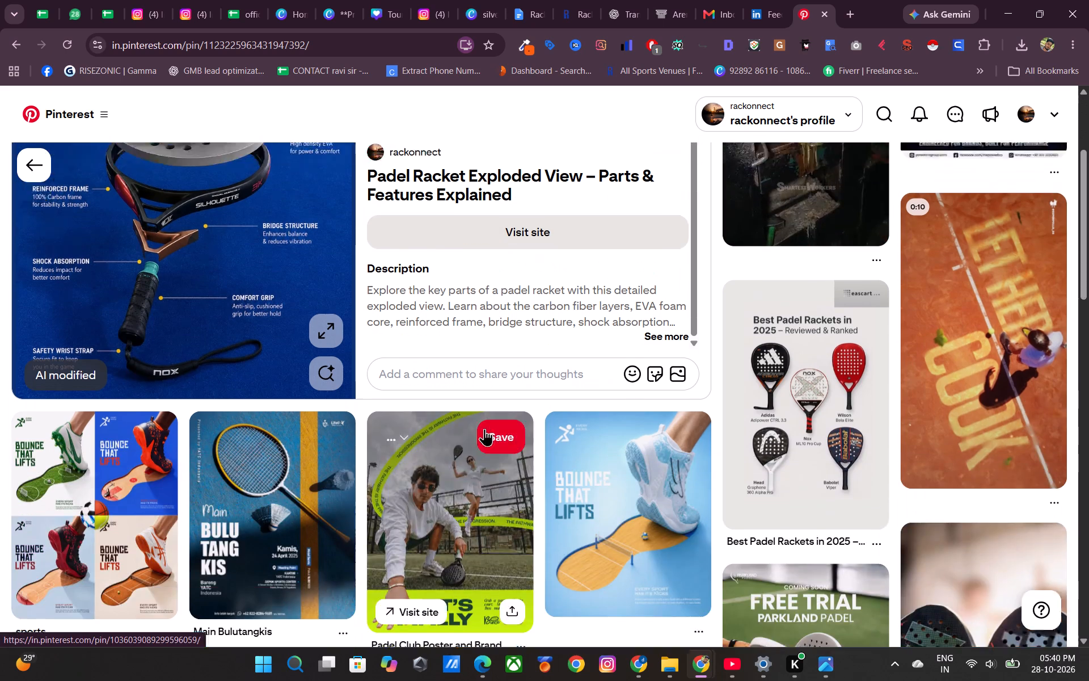
pyautogui.scroll(-1, 489, 419)
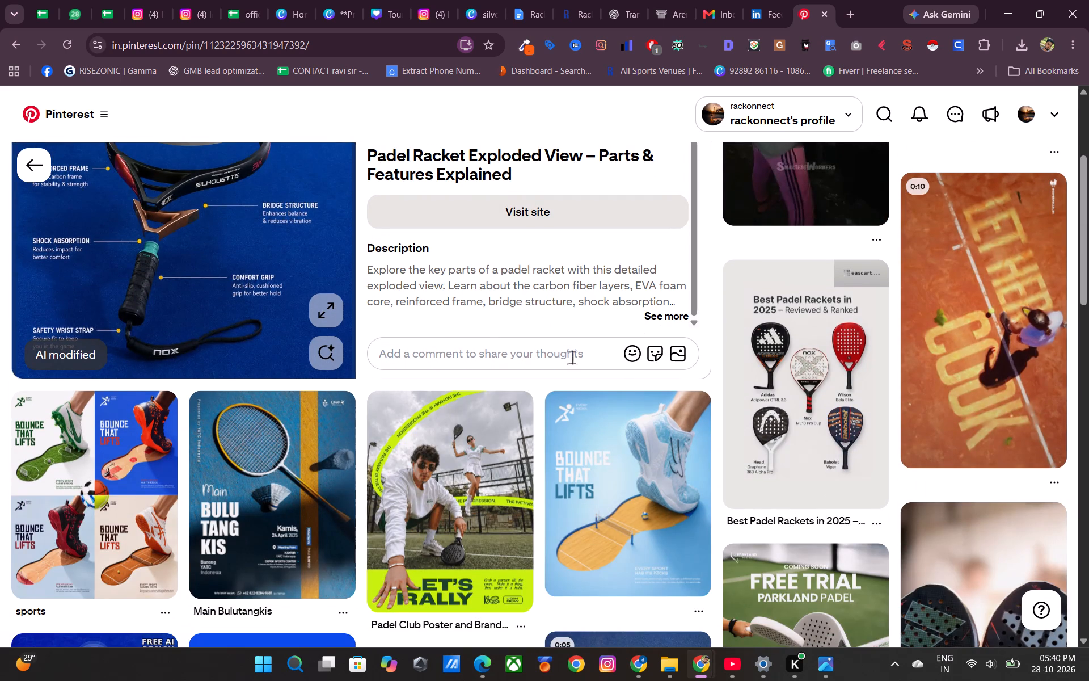
pyautogui.scroll(-1, 606, 385)
pyautogui.scroll(2, 606, 385)
pyautogui.scroll(1, 663, 356)
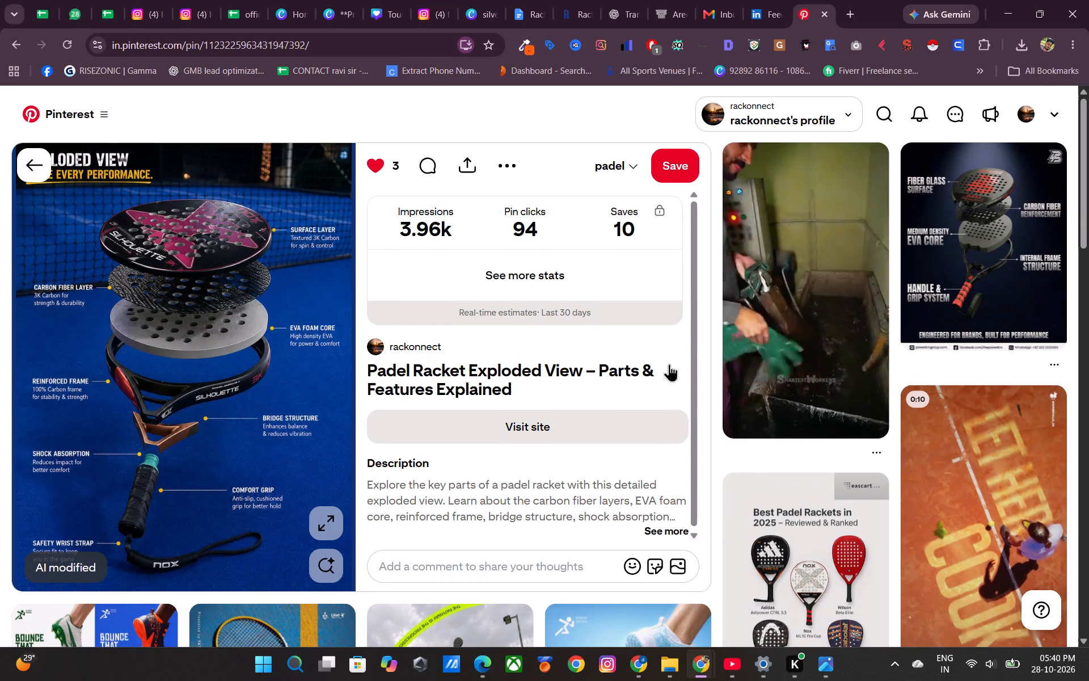
# Return to the rackonnect profile and review the view, save and click figures of its created pins.
pyautogui.click(16, 40)
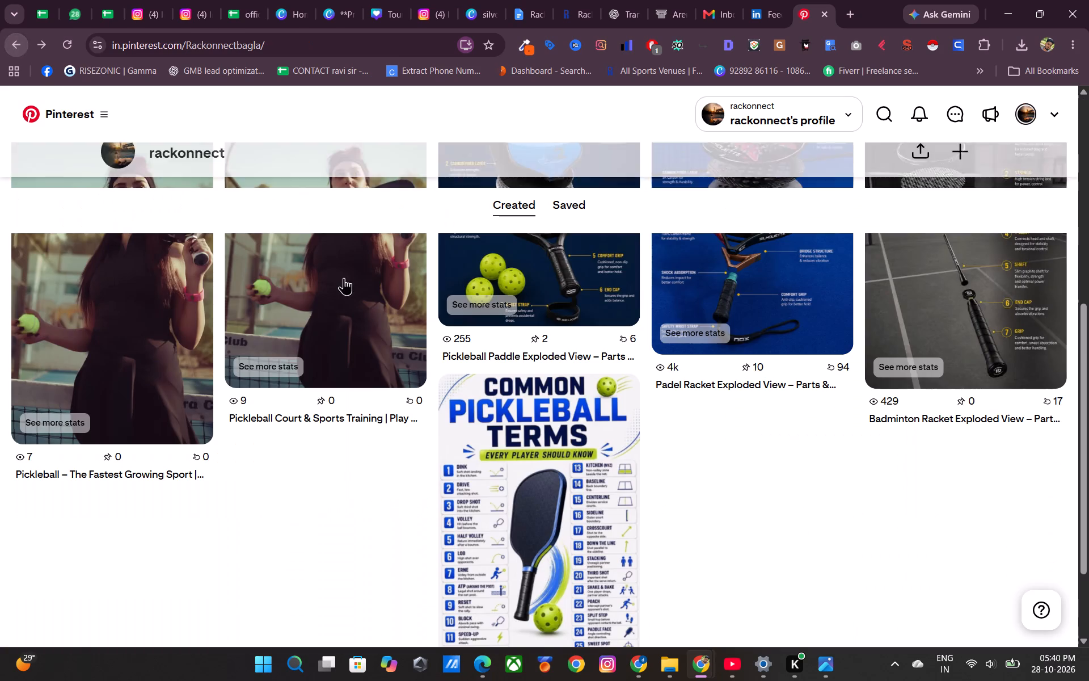
pyautogui.scroll(1, 900, 449)
pyautogui.scroll(-1, 884, 423)
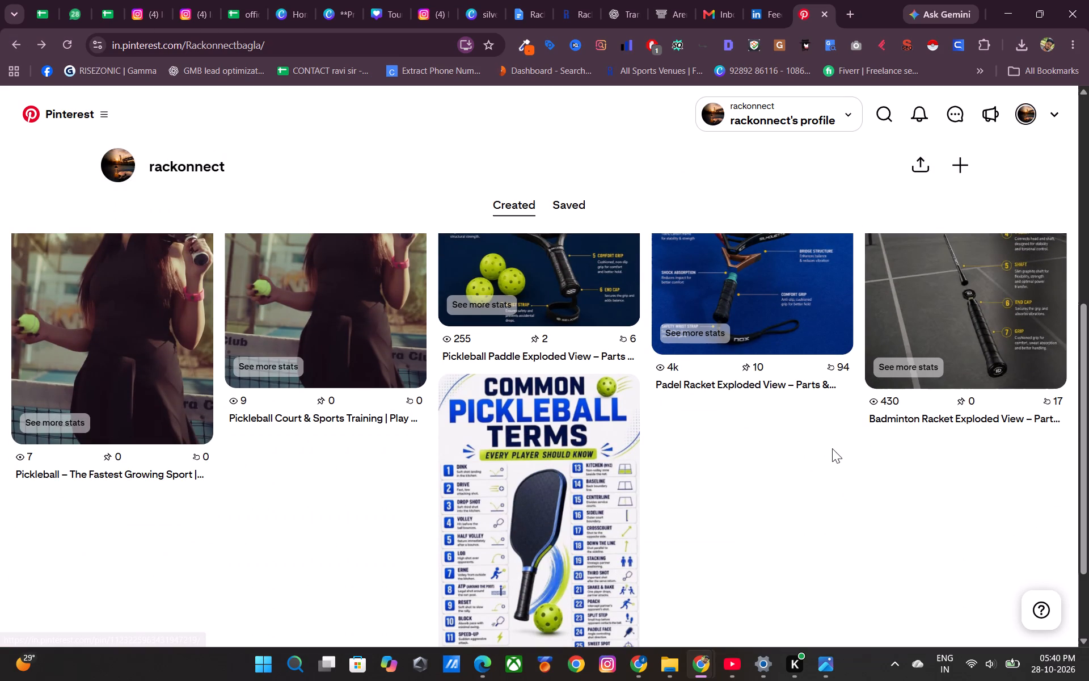
pyautogui.scroll(-2, 803, 440)
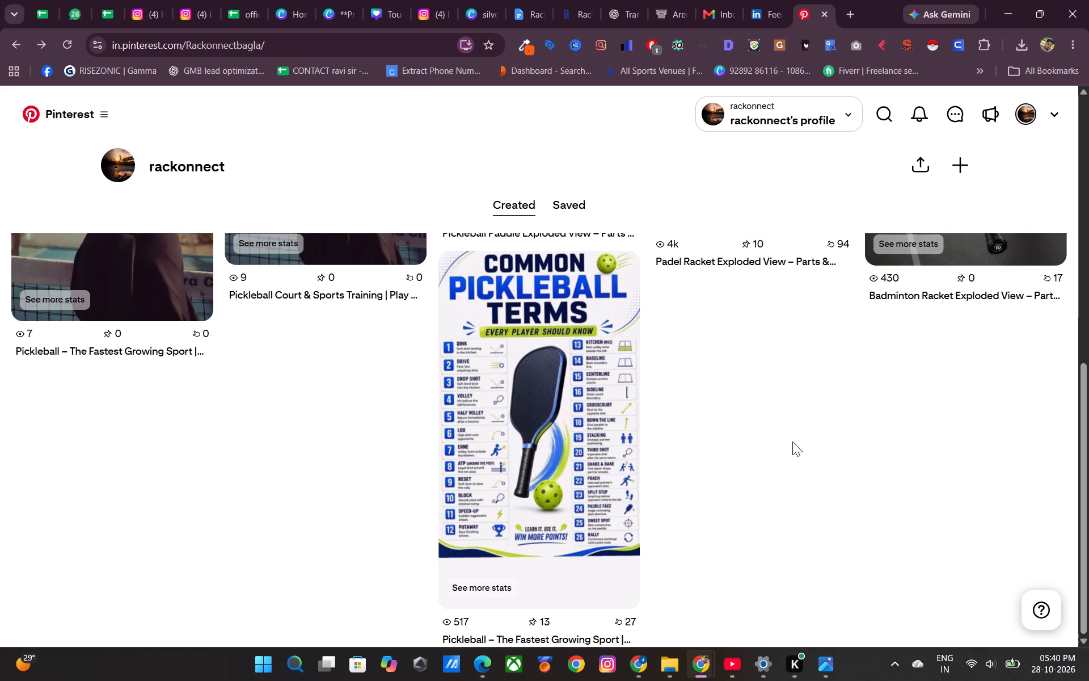
# Check the rackonnect account's Pinterest notifications down to the oldest updates and close the list.
pyautogui.click(928, 125)
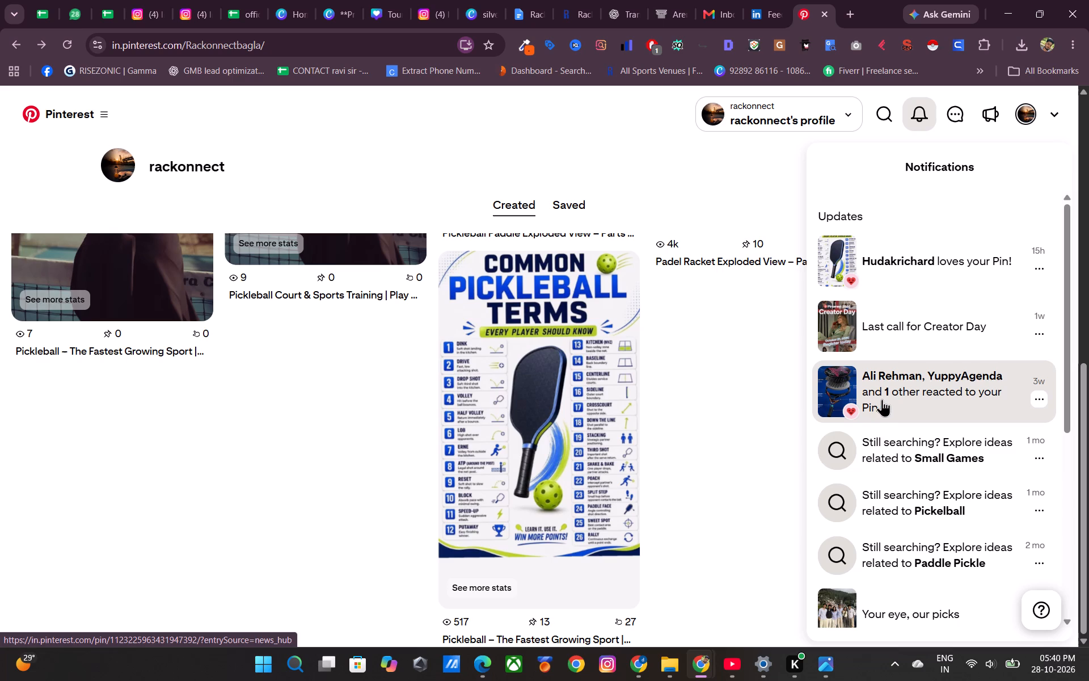
pyautogui.scroll(-1, 908, 400)
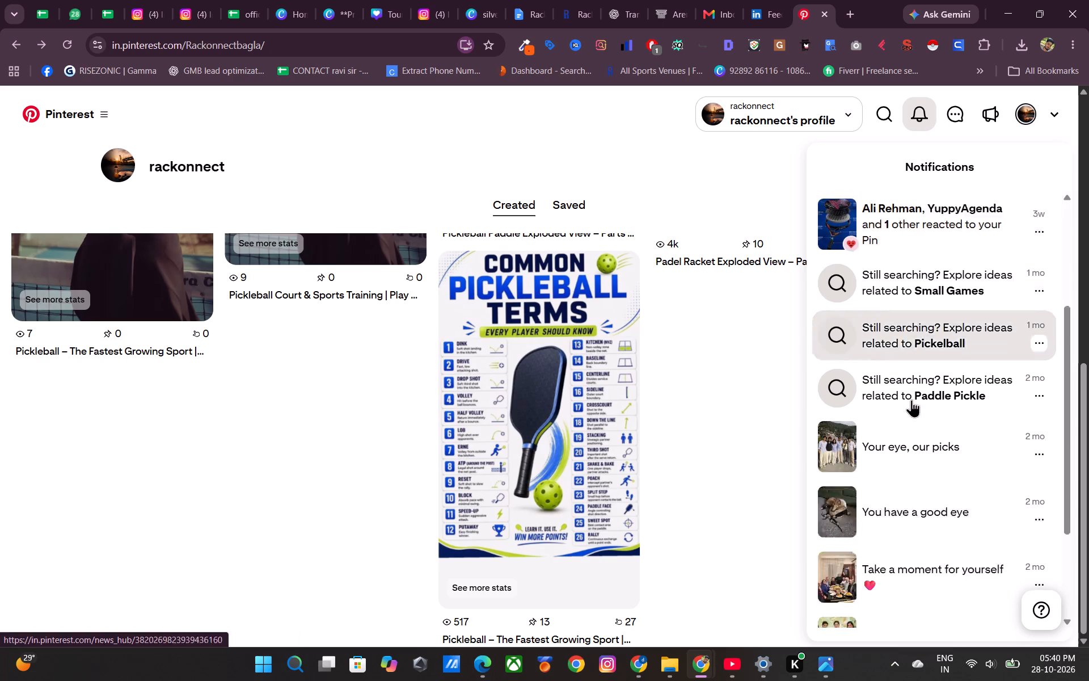
pyautogui.scroll(-2, 911, 400)
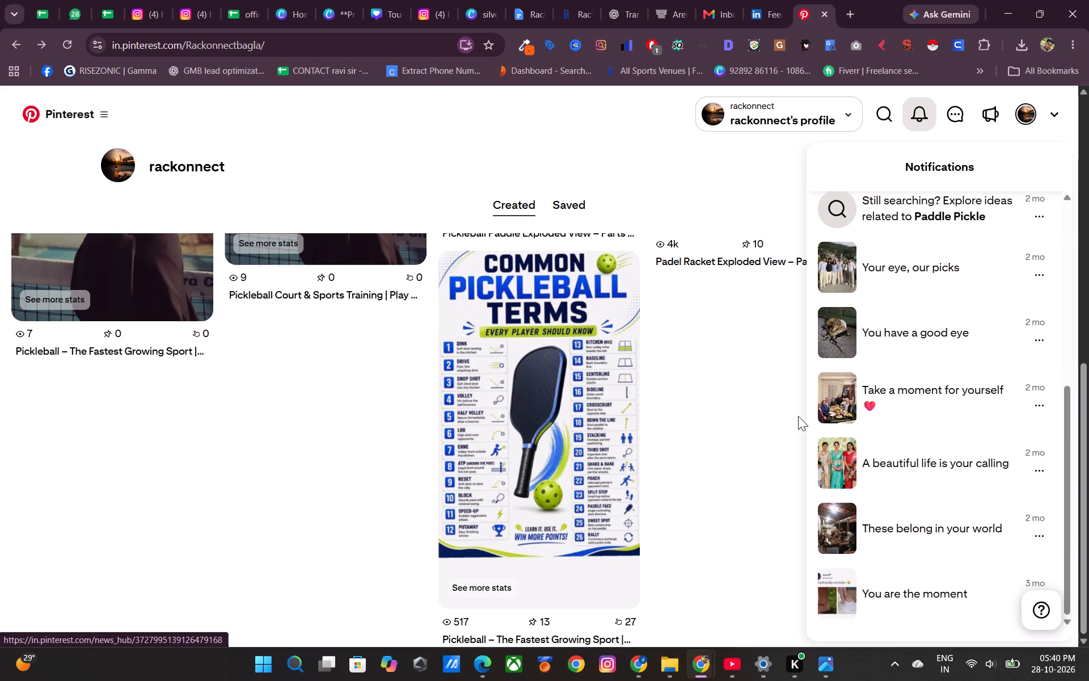
pyautogui.click(798, 416)
pyautogui.click(379, 409)
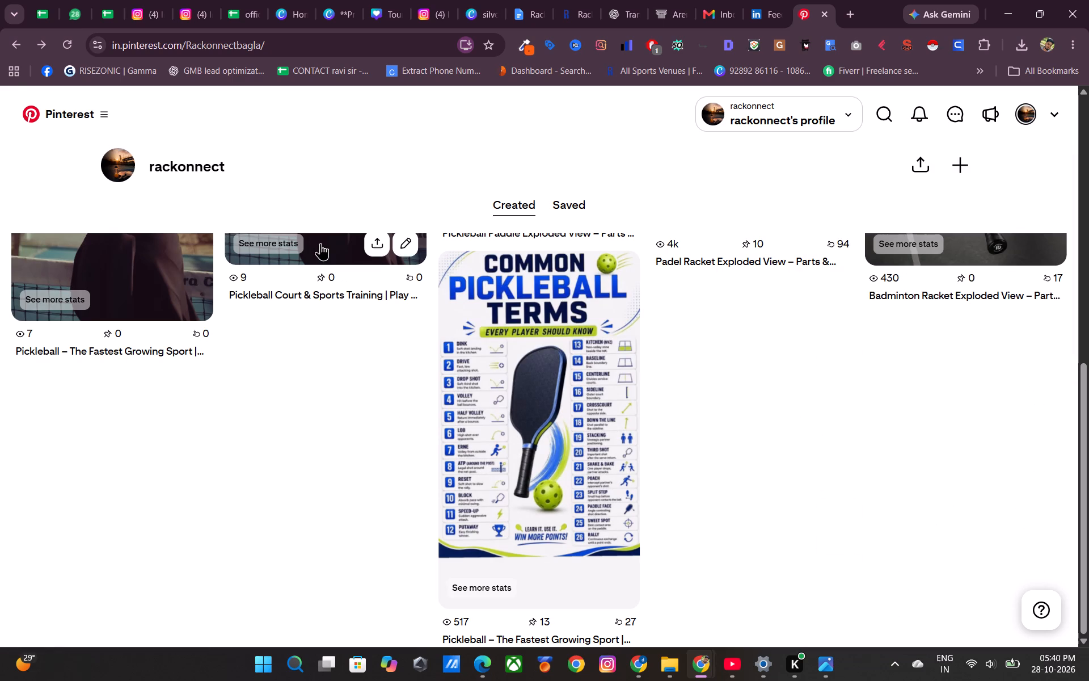
# Close the Pinterest tab.
pyautogui.click(824, 19)
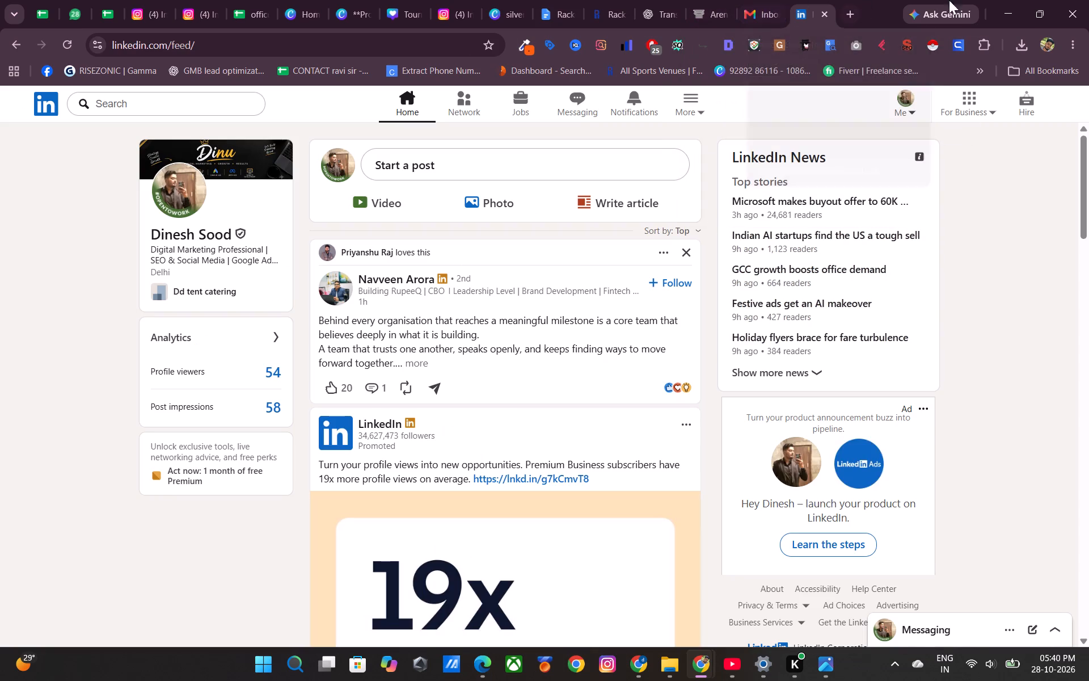